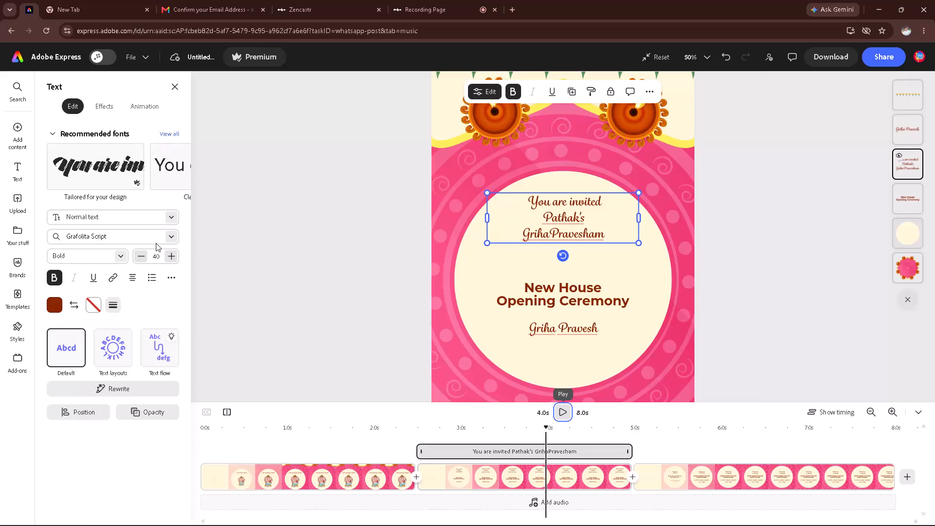
Scrub the timeline back to about 3.4 s to view the second scene's invitation text.
left_click_drag(546, 430, 487, 441)
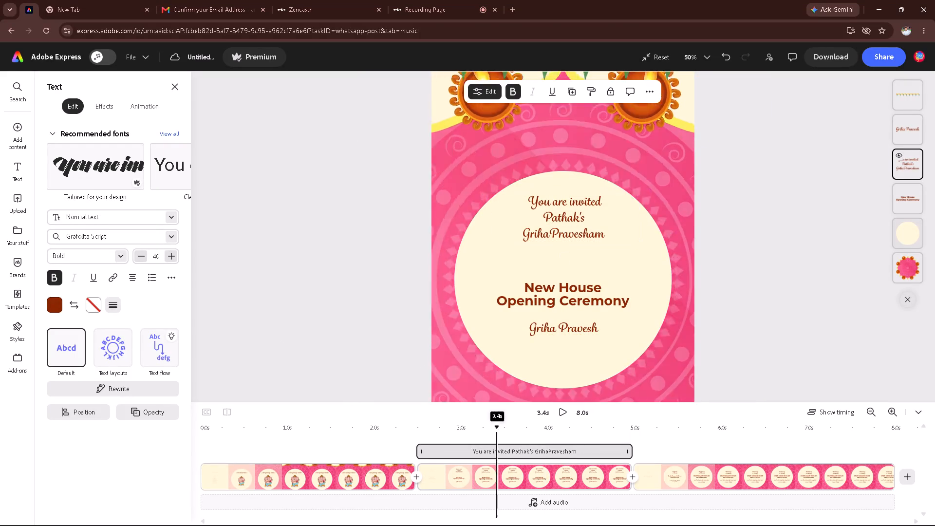
left_click_drag(487, 441, 476, 457)
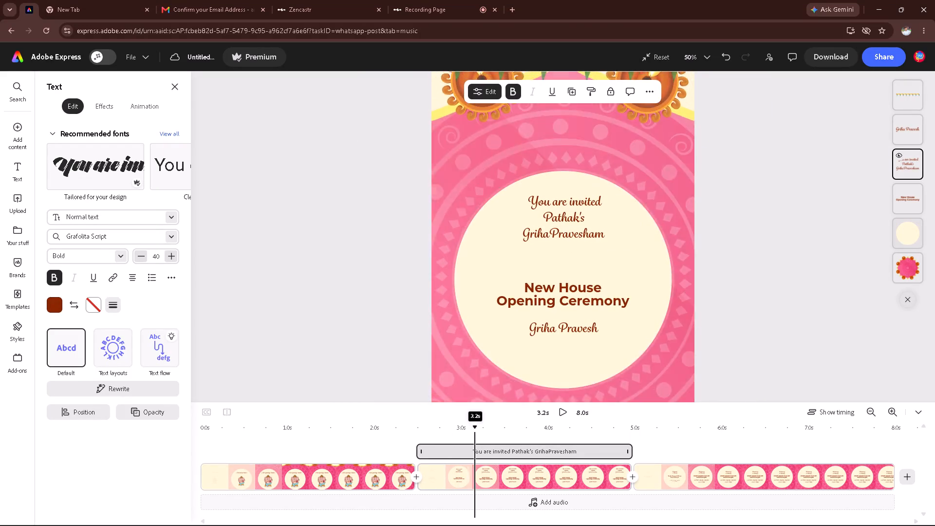
left_click_drag(476, 457, 471, 473)
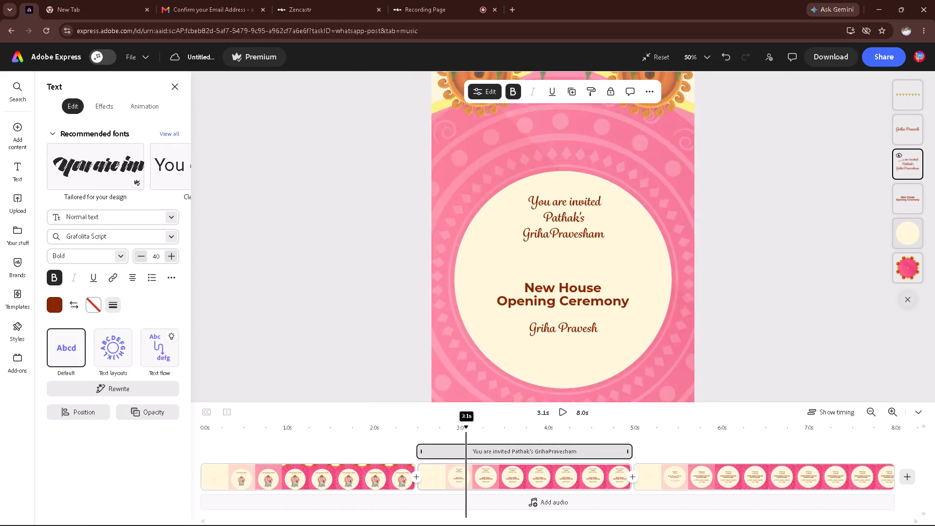
left_click_drag(471, 473, 492, 475)
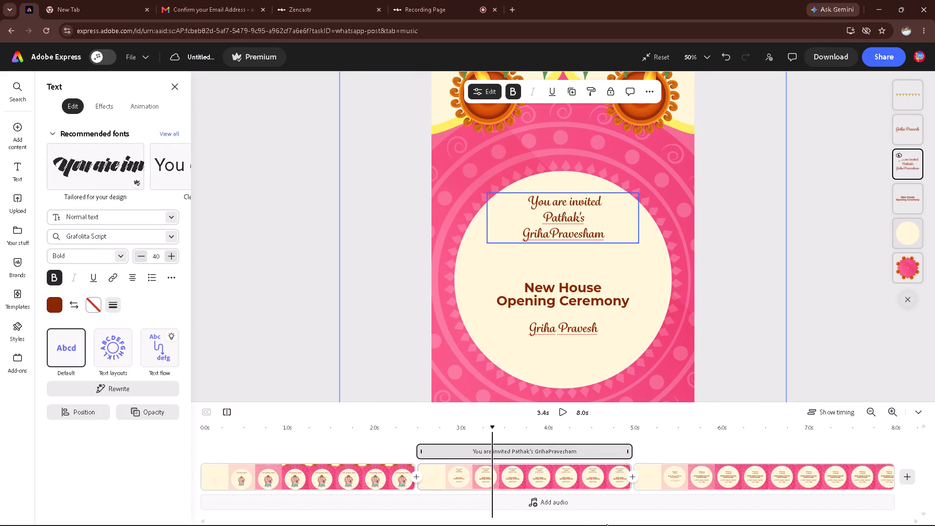
Switch to the House warming notes in Notepad and locate the line "A house warming celebration".
left_click(615, 522)
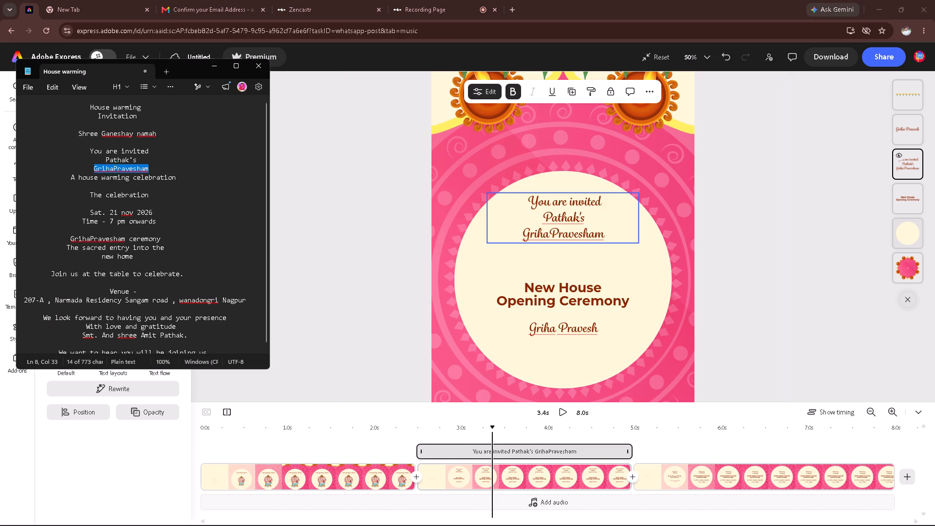
left_click(75, 201)
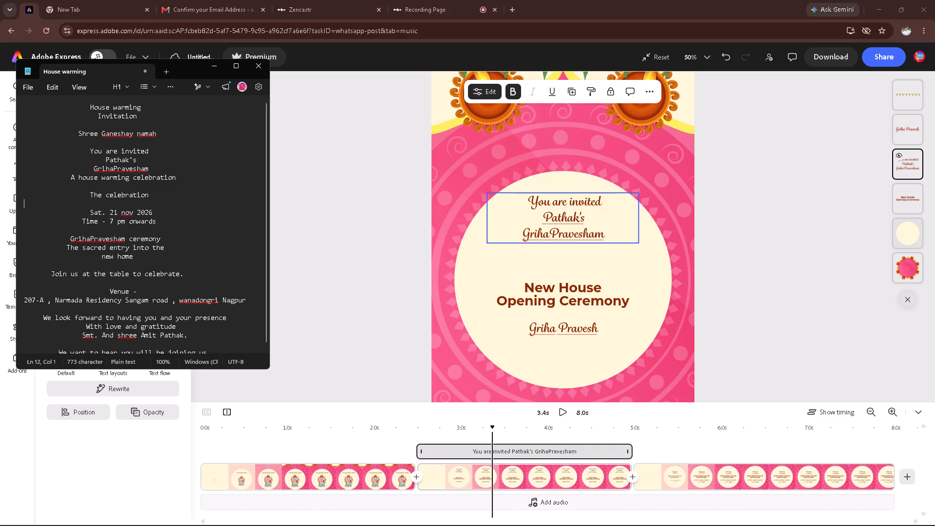
left_click_drag(66, 180, 169, 179)
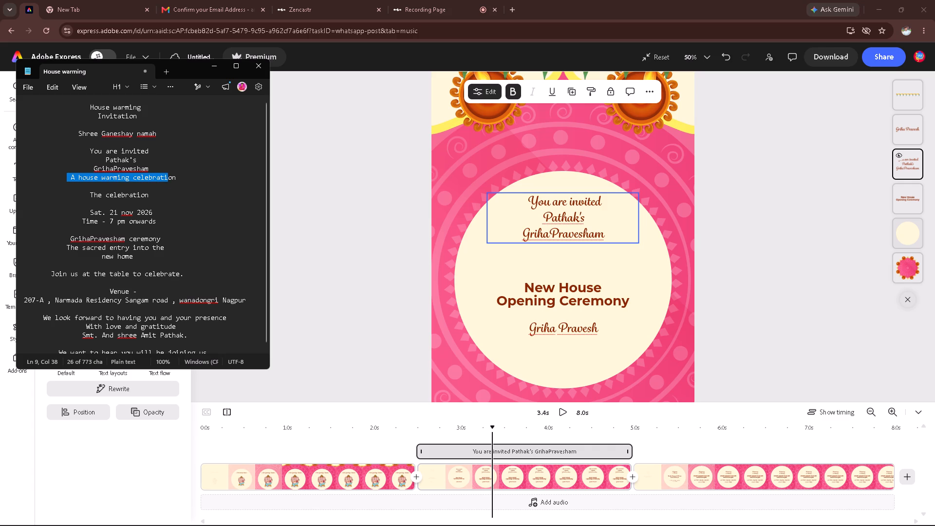
left_click(72, 179)
left_click_drag(71, 178, 98, 178)
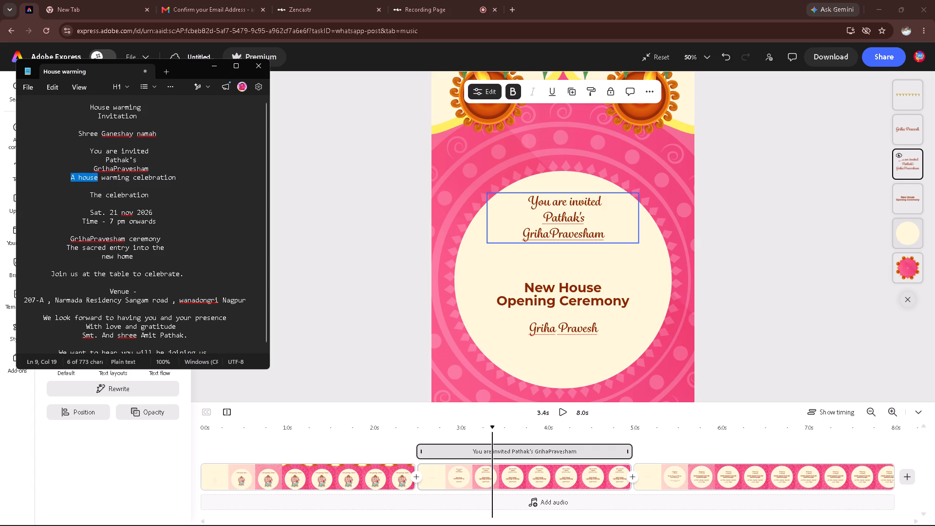
left_click_drag(98, 178, 177, 177)
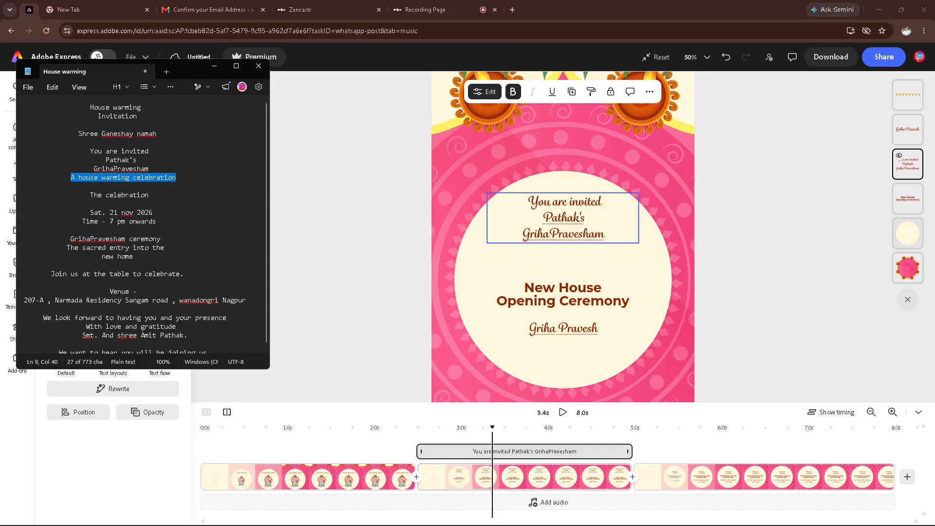
left_click_drag(177, 177, 177, 177)
Back in Adobe Express, delete the "GrihaPravesham" line from the "You are invited" text in the second scene.
left_click(543, 232)
left_click_drag(526, 237, 578, 235)
left_click_drag(525, 236, 608, 233)
key("BackSpace")
key("BackSpace")
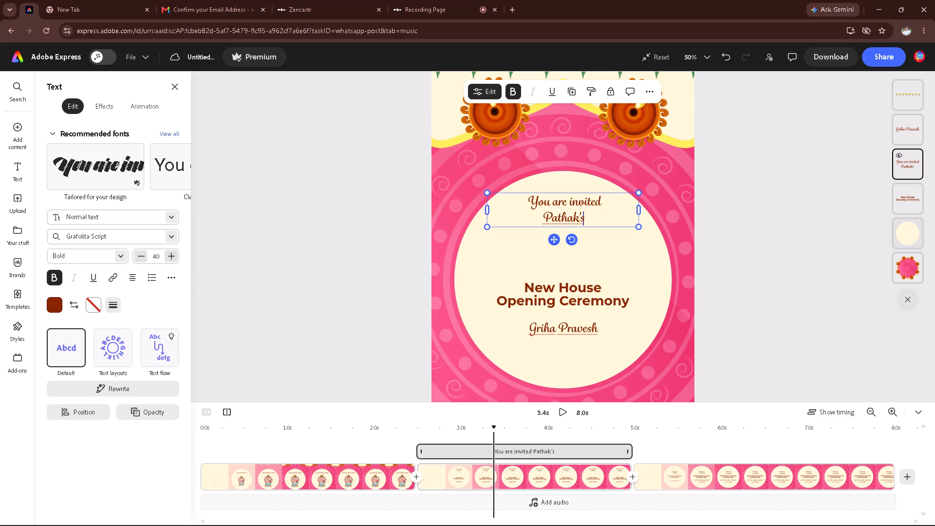
Replace "New House" in the bold heading with "GrihaPravesham", copied from the House warming notes in Notepad.
left_click(532, 291)
left_click(543, 297)
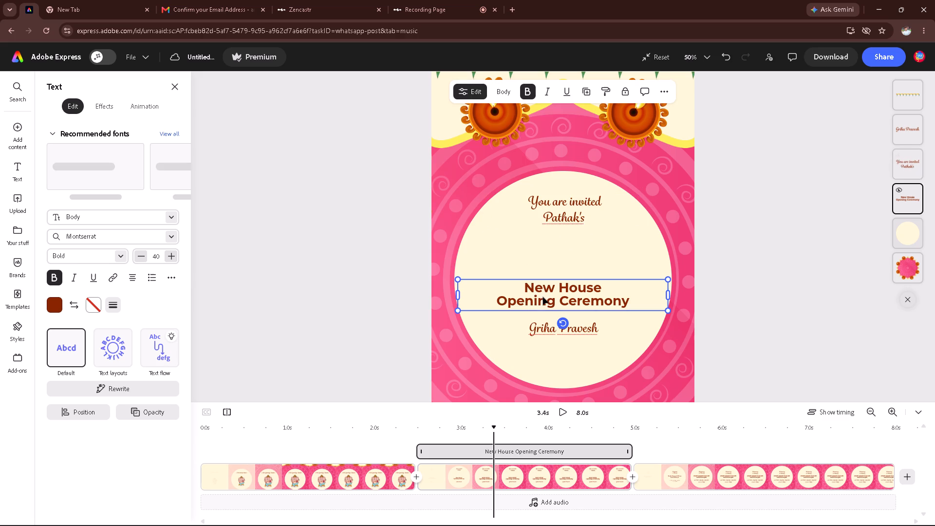
double_click(540, 295)
left_click_drag(525, 289, 607, 289)
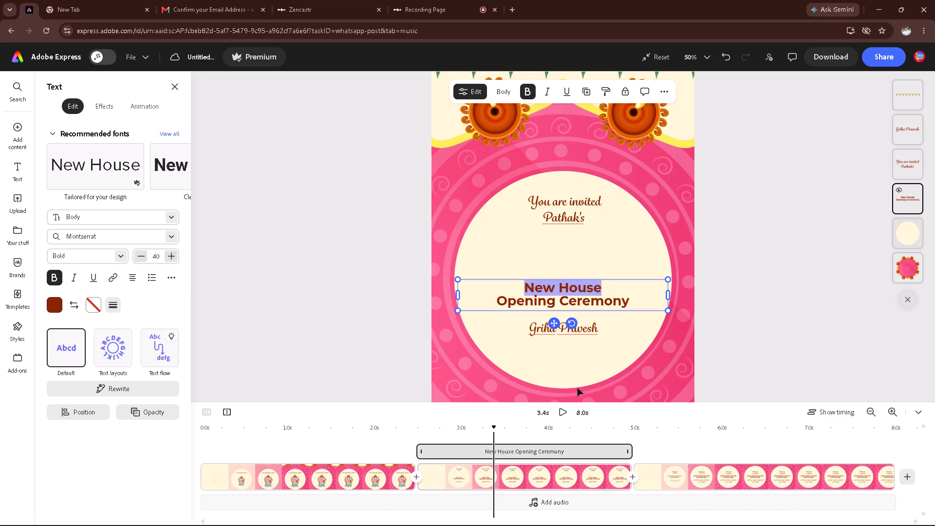
left_click(603, 518)
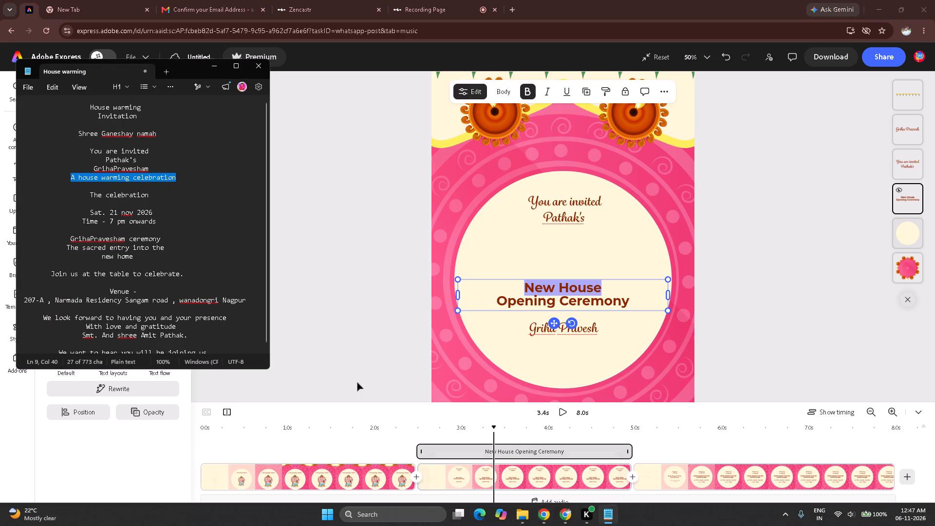
left_click_drag(91, 165, 149, 169)
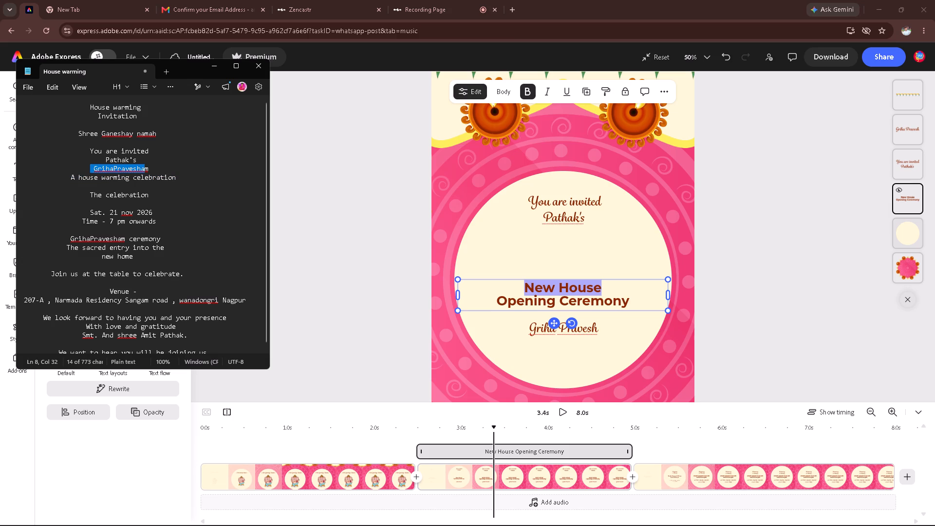
left_click_drag(149, 169, 150, 169)
key("ctrl+c")
key("ctrl+c")
left_click(521, 288)
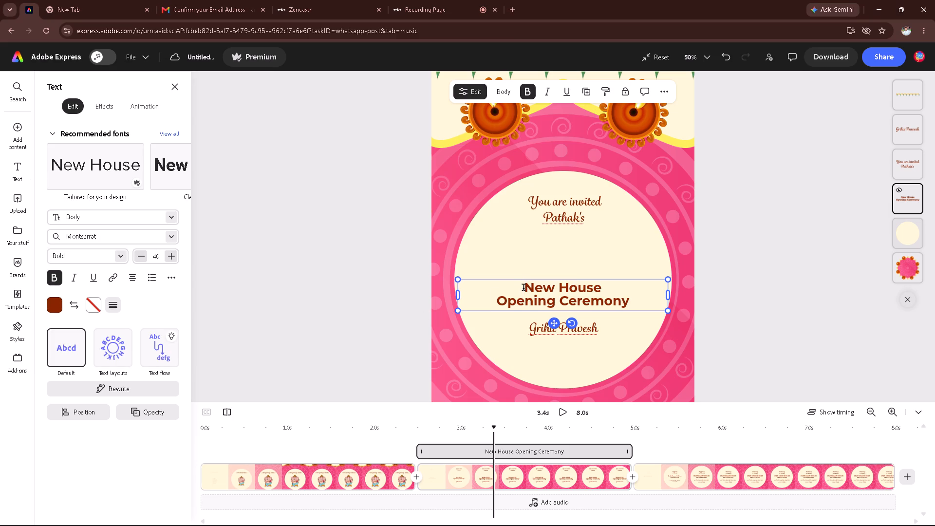
left_click_drag(524, 288, 607, 282)
key("ctrl+v")
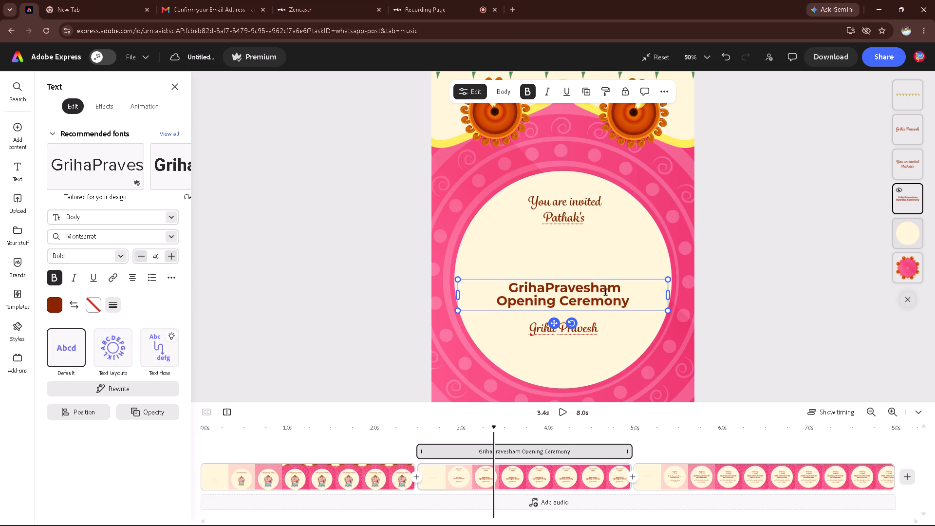
left_click(522, 291)
left_click(519, 290)
key("BackSpace")
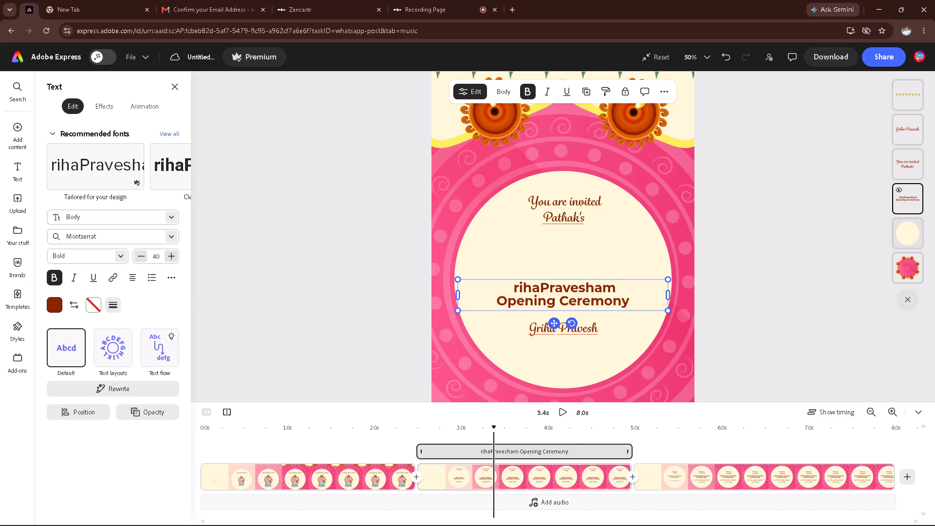
key("shift+g")
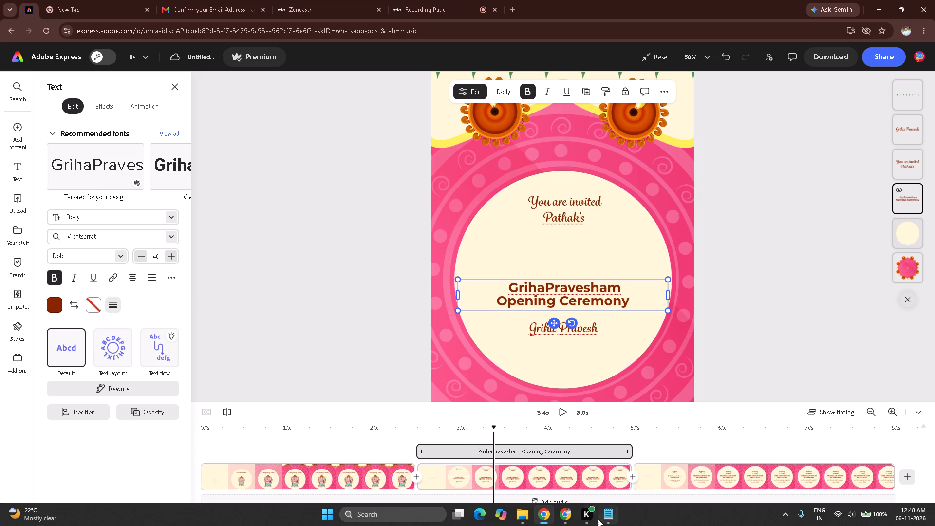
Replace "Opening Ceremony" under "GrihaPravesham" with "A house warming celebration", copied from the House warming notes in Notepad.
left_click(608, 519)
left_click_drag(66, 176, 163, 183)
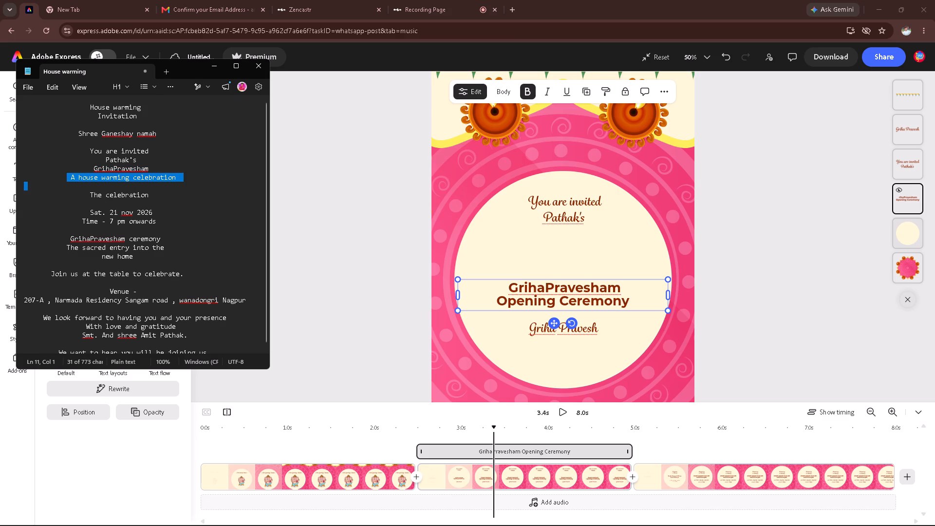
left_click_drag(163, 183, 173, 177)
left_click(69, 177)
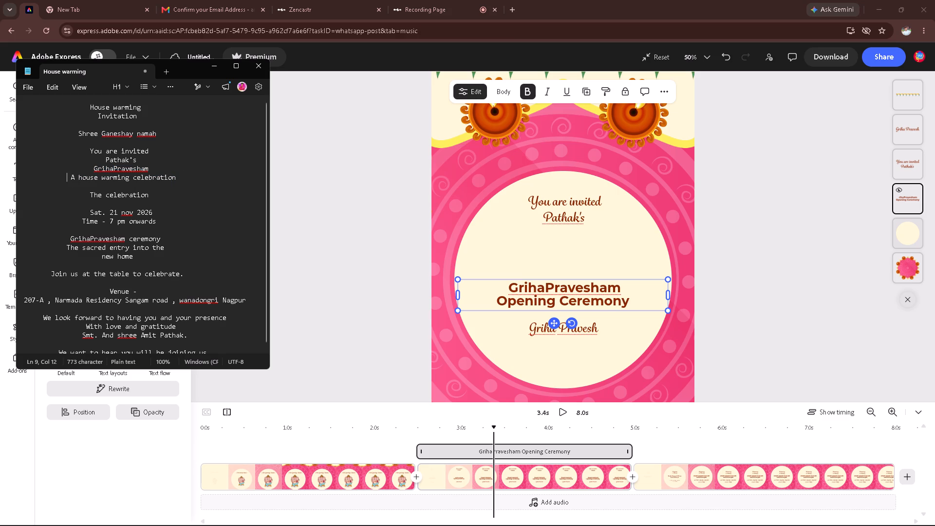
left_click_drag(70, 177, 173, 178)
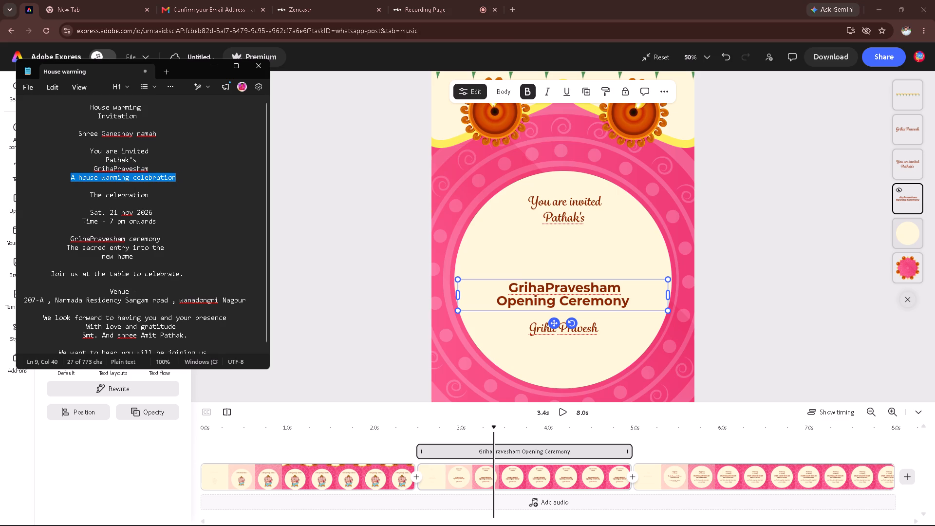
left_click_drag(173, 178, 176, 178)
key("ctrl+c")
key("ctrl+c")
left_click_drag(501, 302, 628, 300)
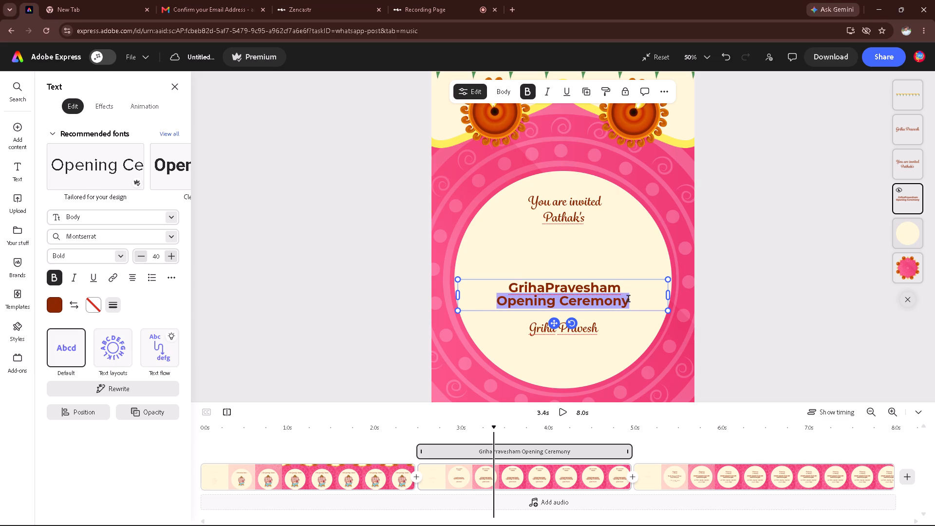
key("ctrl+c")
key("ctrl+v")
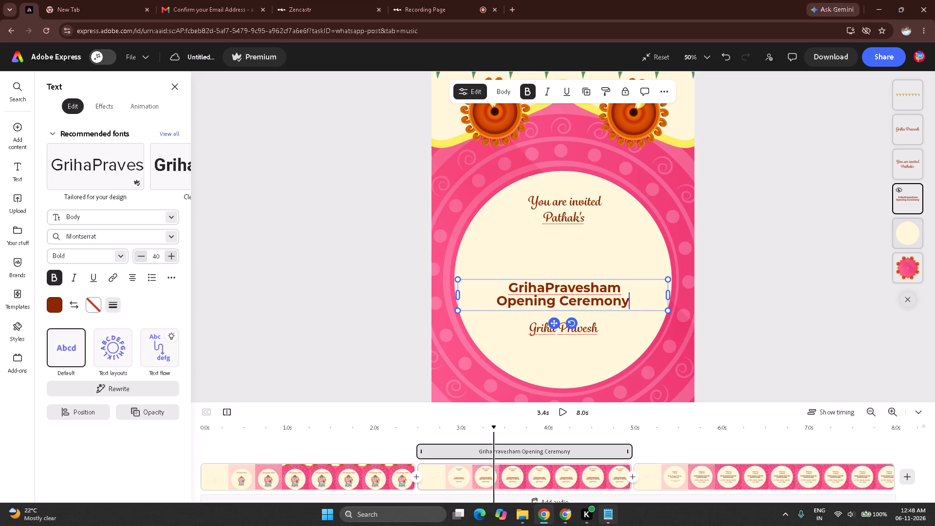
left_click(605, 516)
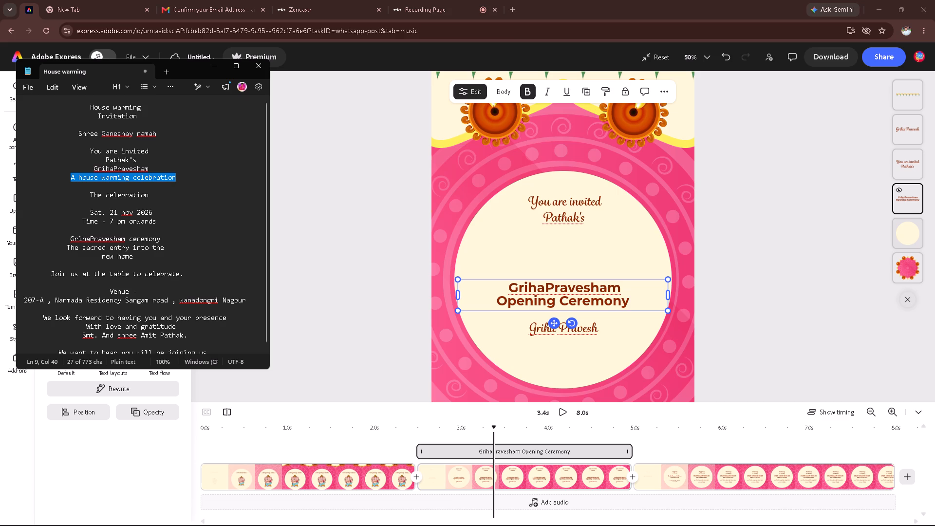
key("ctrl+c")
key("ctrl+c")
left_click_drag(497, 300, 632, 302)
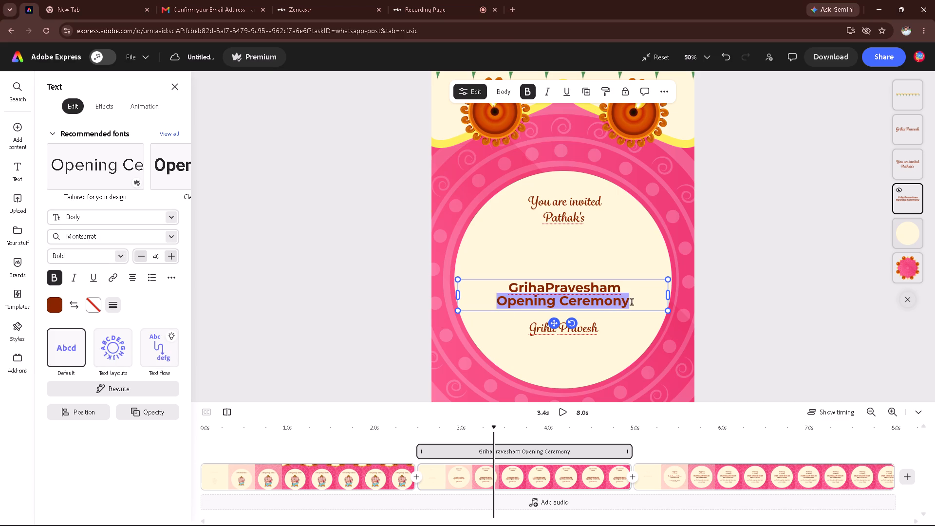
key("ctrl+v")
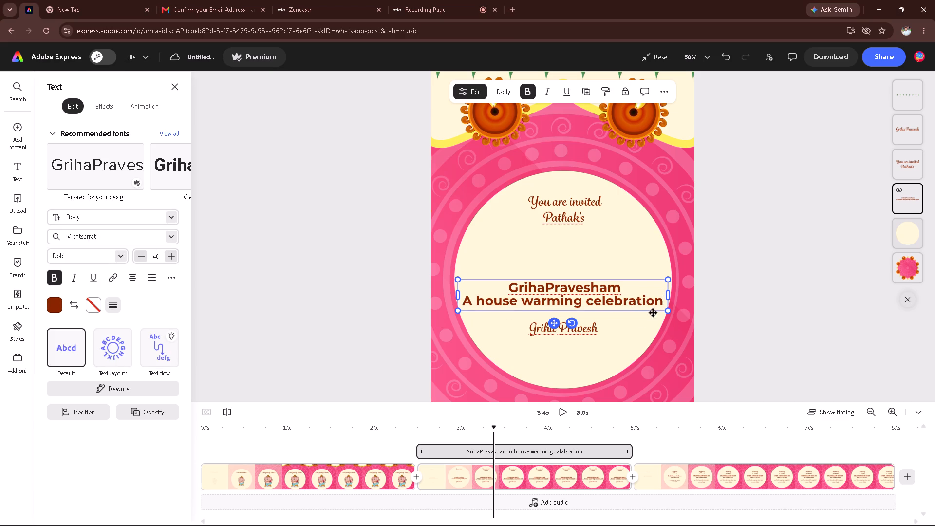
Move the "You are invited" text slightly down within the cream circle of the second scene.
left_click(567, 216)
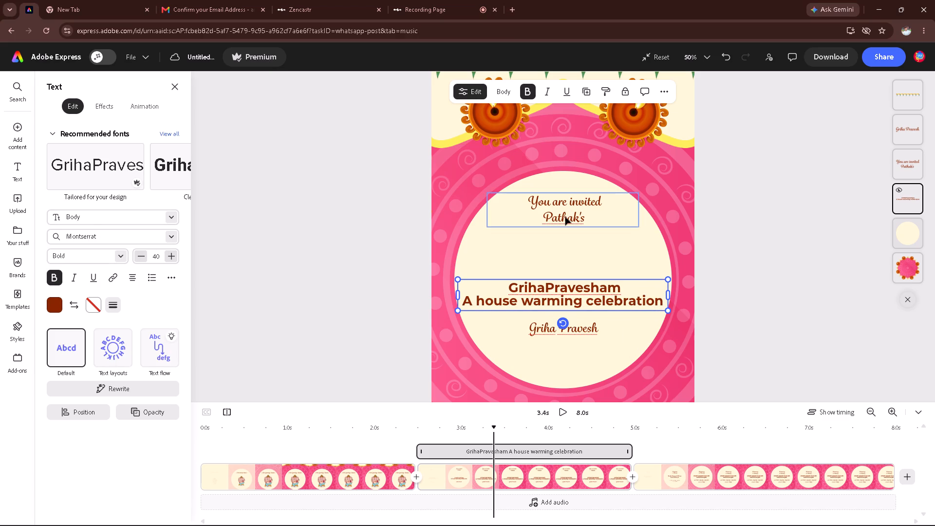
left_click(565, 217)
key("Down")
key("Down")
key("Down")
key("Down")
key("Down")
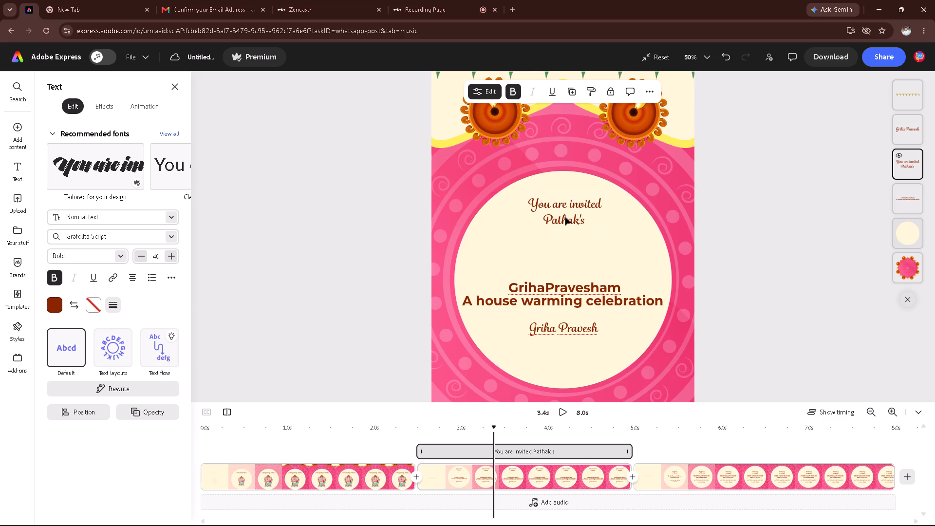
key("Down")
key("Down")
key("Down")
key("Down")
key("Down")
key("Down")
key("Down")
key("Down")
key("Down")
key("Down")
key("Down")
key("Down")
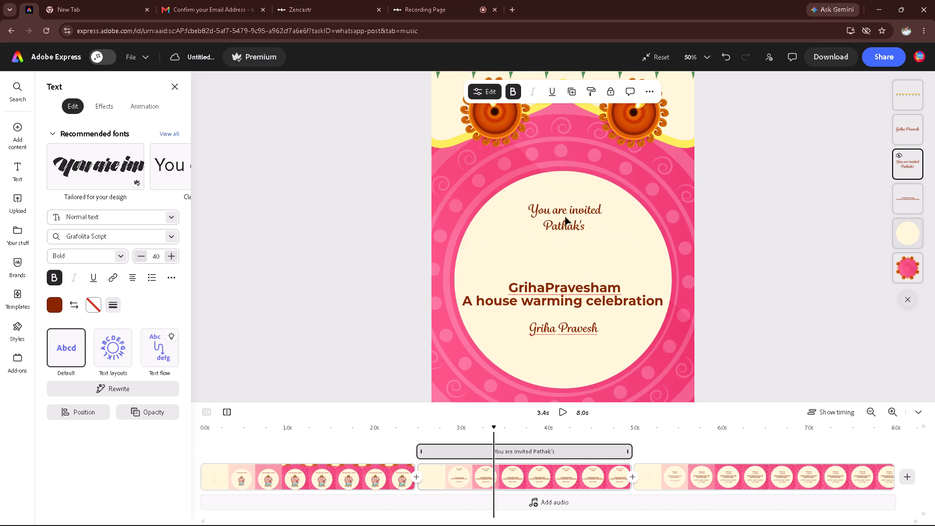
key("Down")
key("Down")
key("Down")
key("Down")
Move the bold "GrihaPravesham / A house warming celebration" heading up to sit just below the "You are invited" text.
left_click(569, 293)
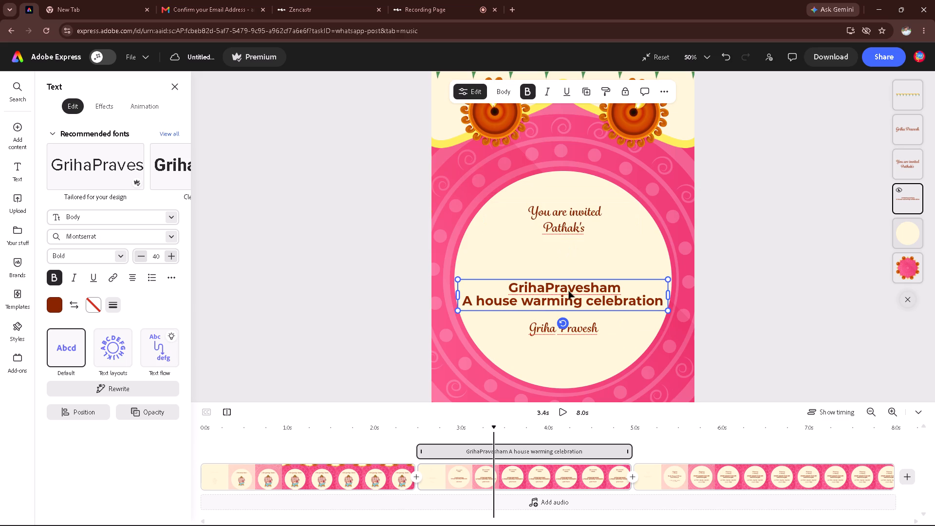
key("Up")
key("Up")
key("Up")
key("Up")
key("Up")
key("Up")
key("Up")
key("Up")
key("Up")
key("Up")
key("Up")
key("Up")
key("Up")
key("Up")
key("Up")
key("Up")
key("Up")
key("Up")
key("Up")
key("Up")
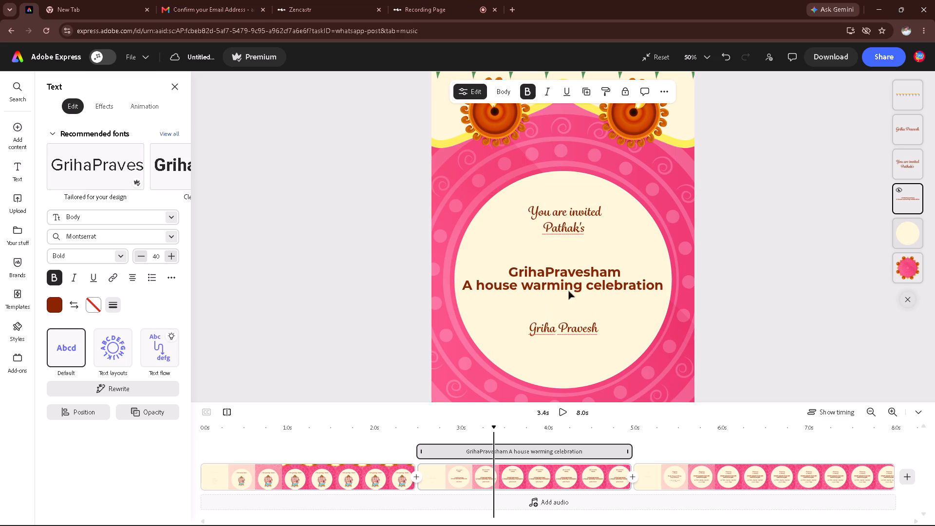
key("Up")
key("Up")
key("Up")
key("Up")
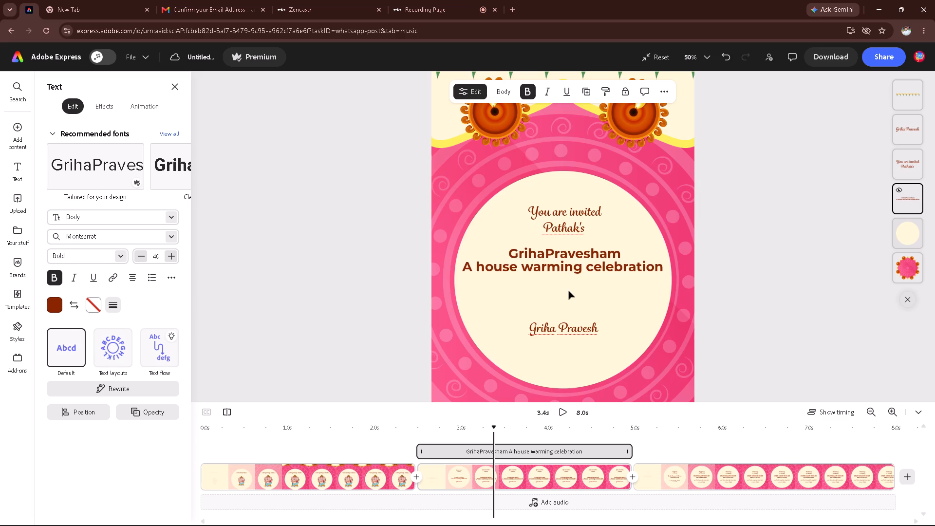
Set the font size of the "You are invited" text to 50.
left_click(567, 229)
left_click_drag(639, 239, 644, 242)
key("ctrl+z")
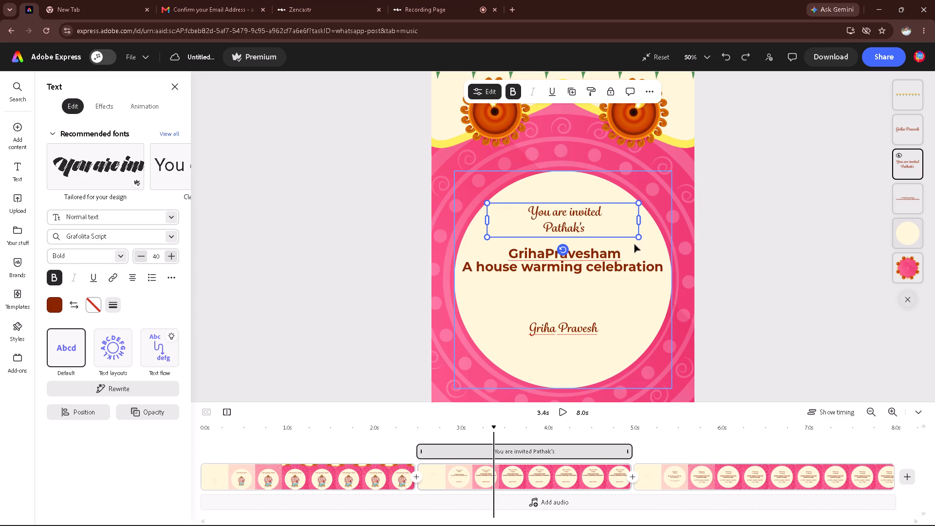
triple_click(173, 258)
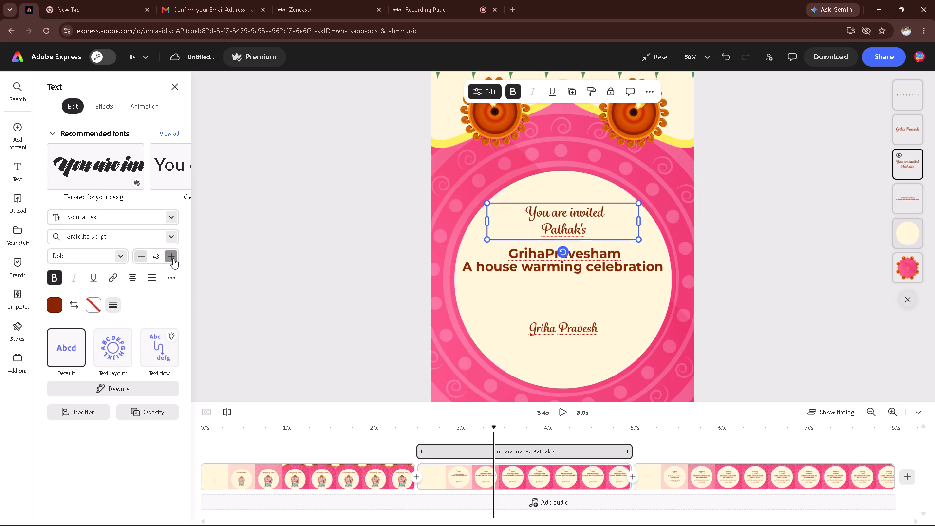
triple_click(173, 258)
left_click(173, 258)
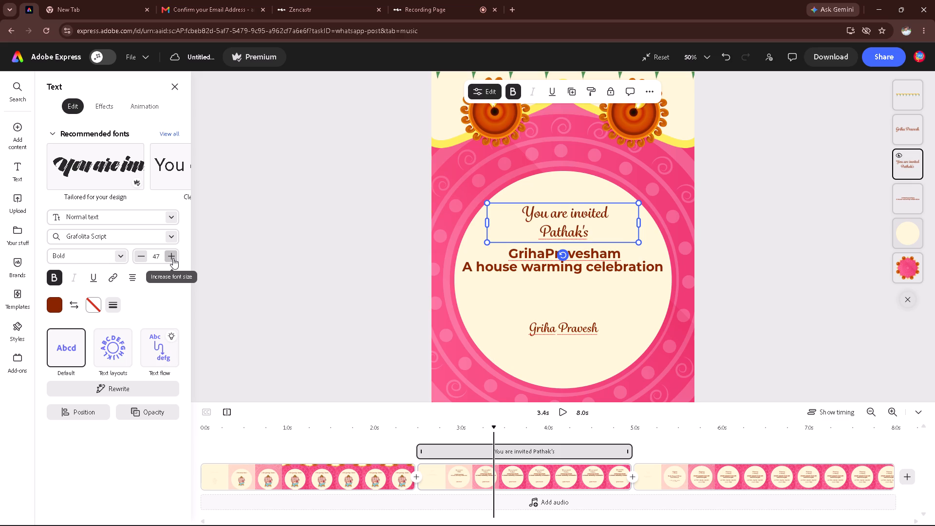
left_click(173, 258)
key("Up")
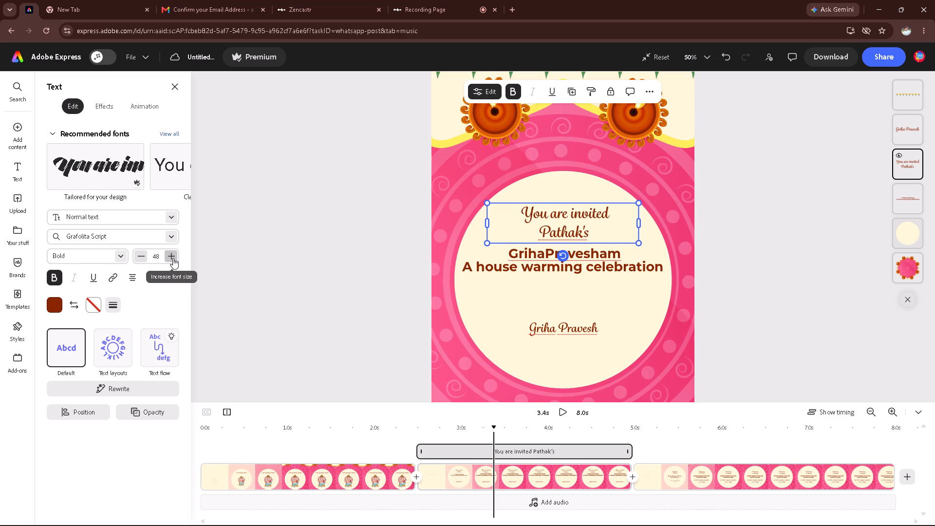
key("Up")
key("Up")
key("Up")
key("Up")
key("Up")
key("Up")
key("Up")
key("Up")
left_click(170, 255)
left_click(170, 255)
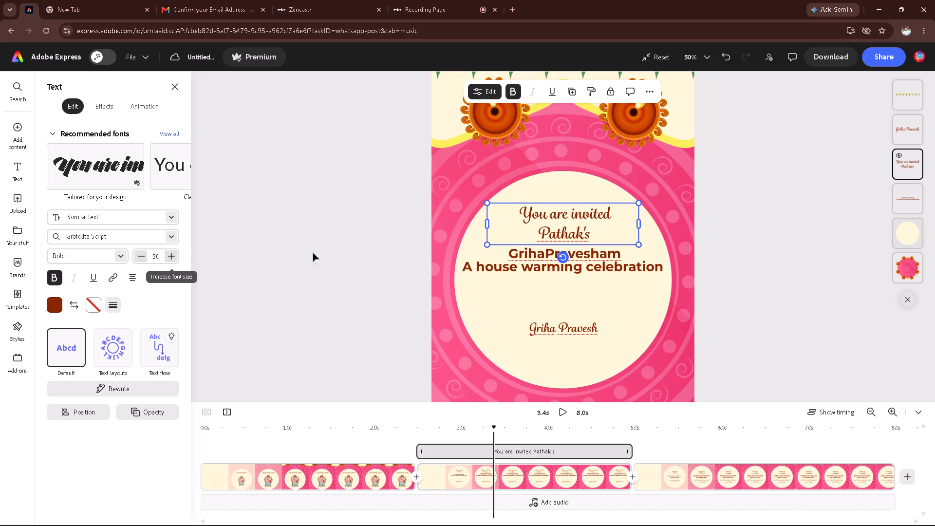
Shift the "You are invited" text slightly up, away from the bold "GrihaPravesham" heading.
left_click(548, 237)
left_click(611, 235)
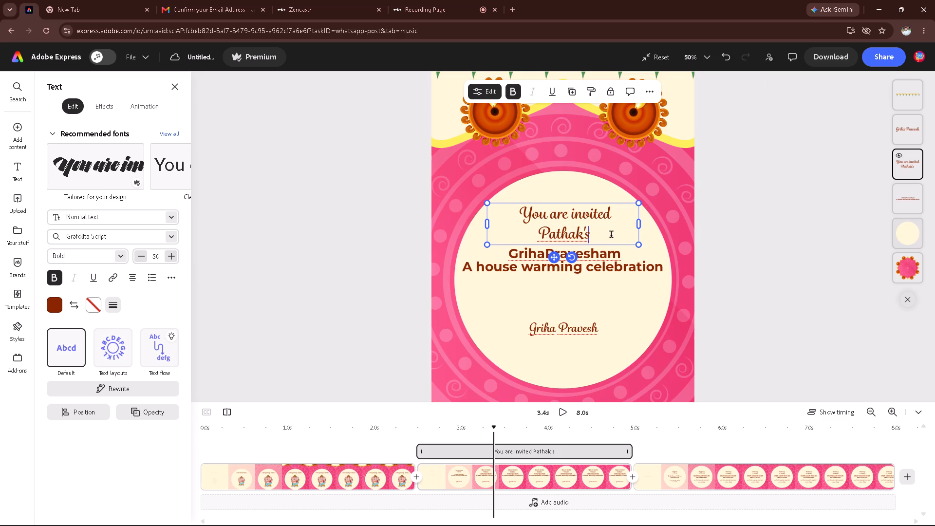
left_click_drag(555, 261, 554, 257)
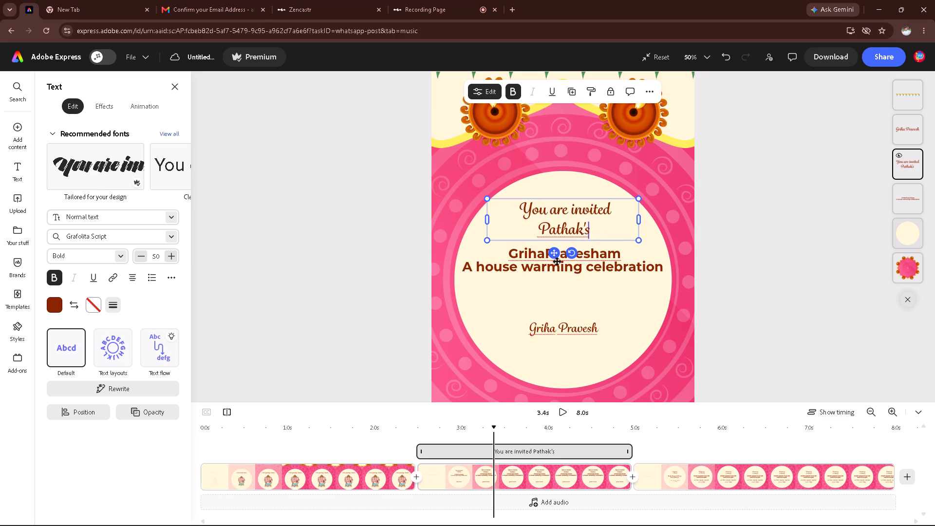
Nudge the bold "GrihaPravesham / A house warming celebration" heading slightly down.
left_click(567, 270)
left_click(564, 268)
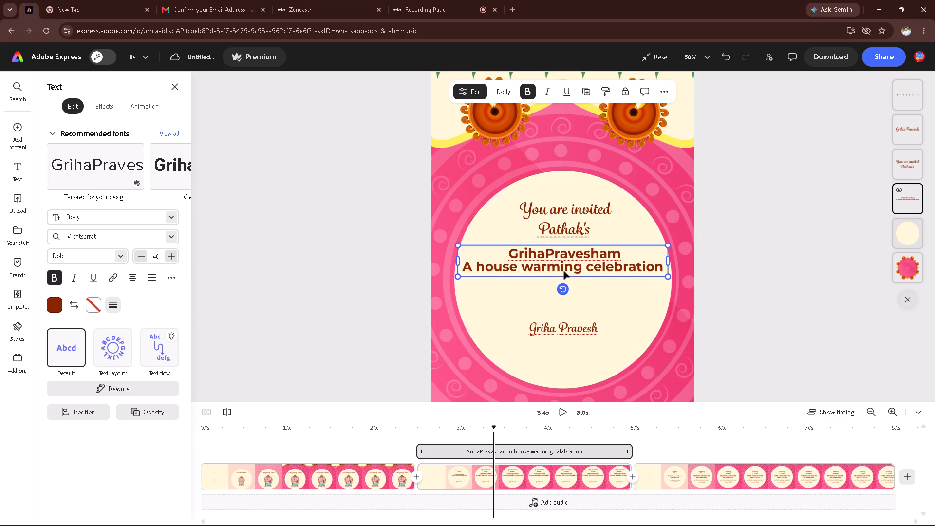
left_click(564, 266)
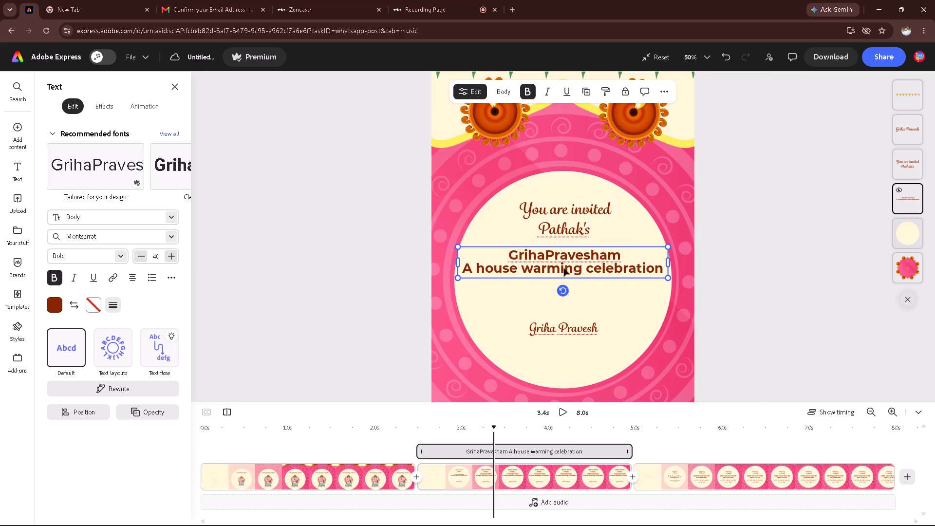
Replace the script text "Griha Pravesh" below the bold heading with "The celebration", copied from the House warming notes in Notepad.
left_click(574, 332)
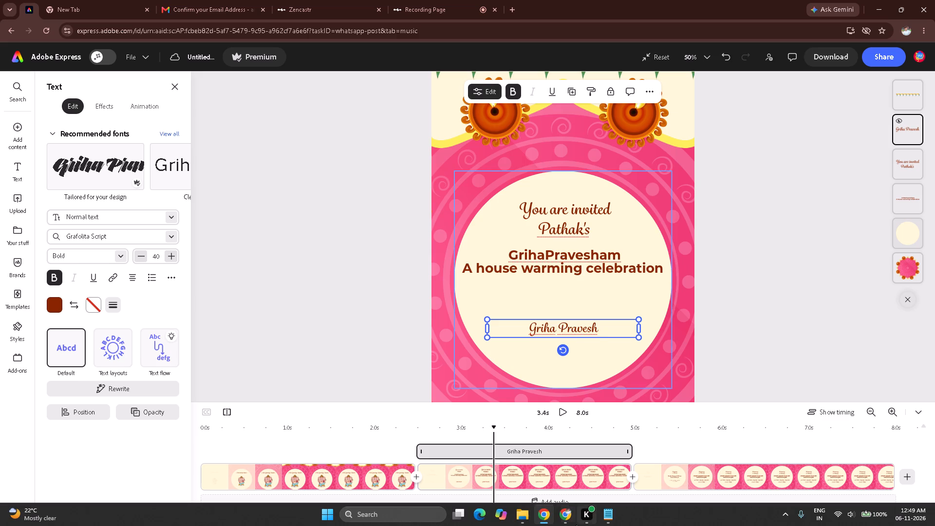
left_click(619, 520)
left_click(612, 520)
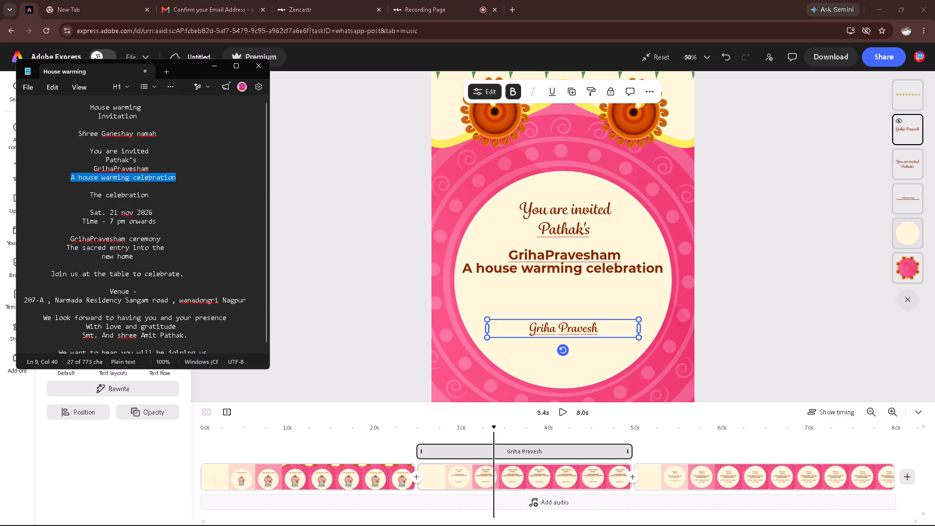
left_click_drag(88, 192, 148, 199)
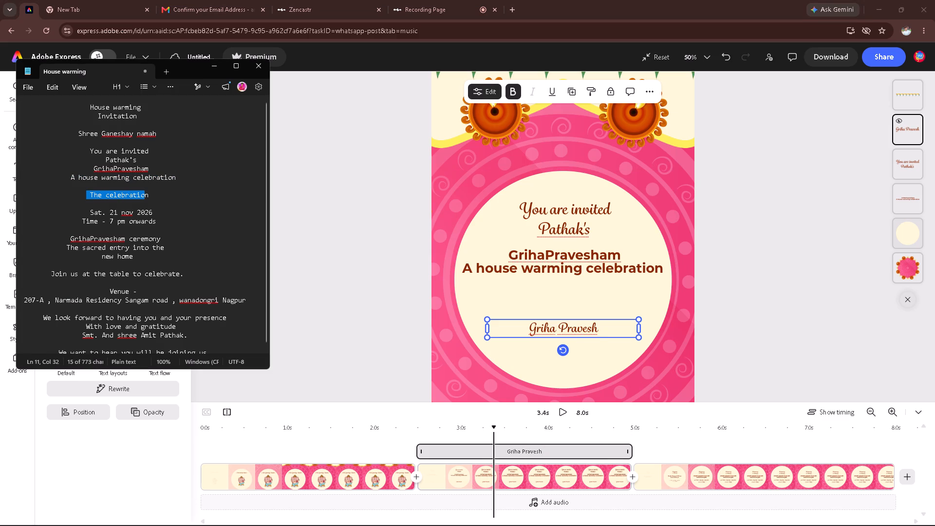
left_click_drag(148, 199, 149, 199)
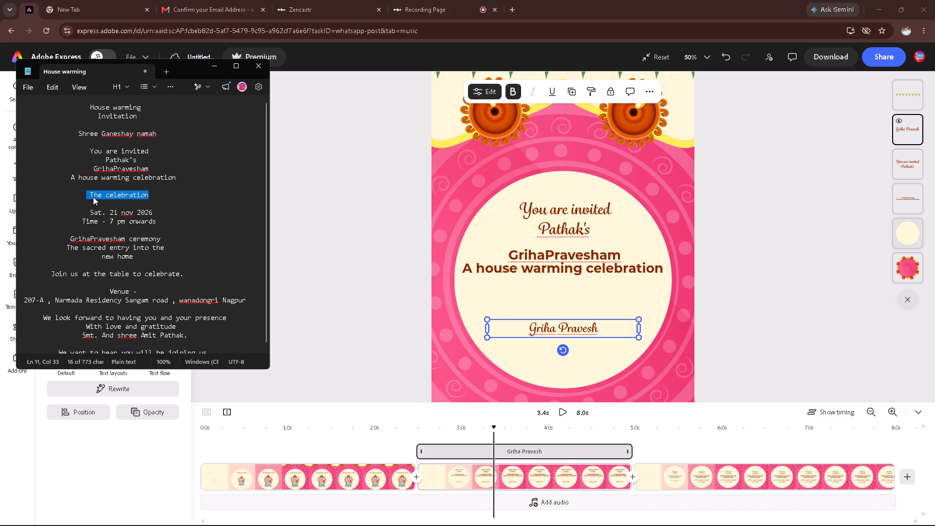
left_click(93, 197)
left_click_drag(89, 194, 111, 194)
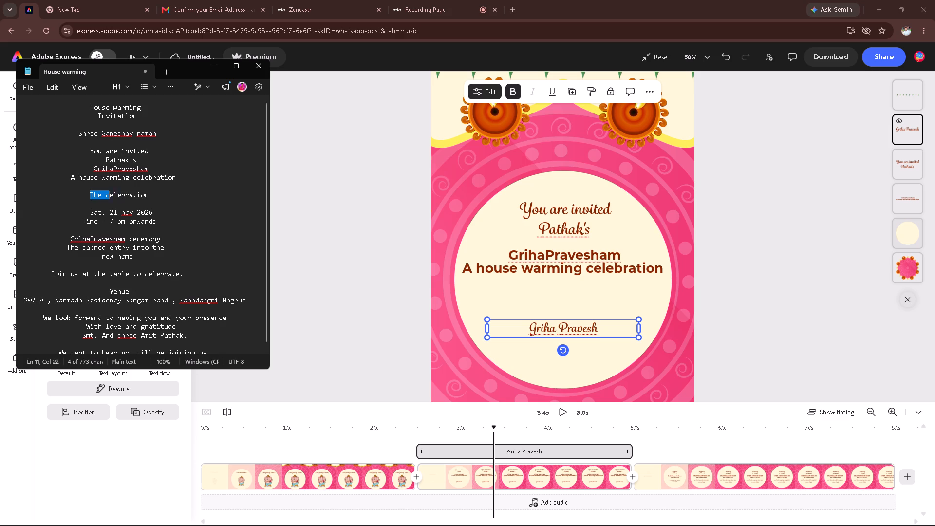
left_click_drag(111, 194, 153, 195)
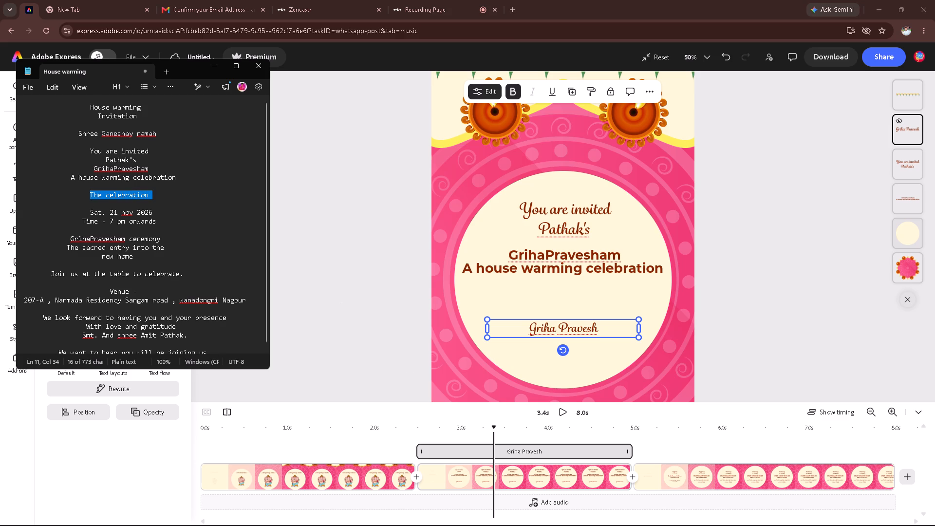
scroll(149, 274, "down", 5)
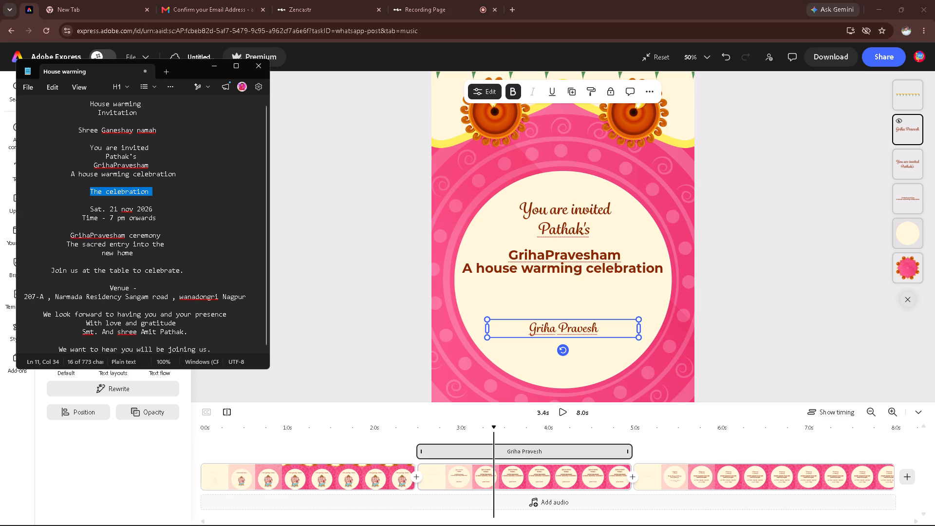
left_click(526, 330)
left_click_drag(528, 329, 602, 330)
left_click(616, 515)
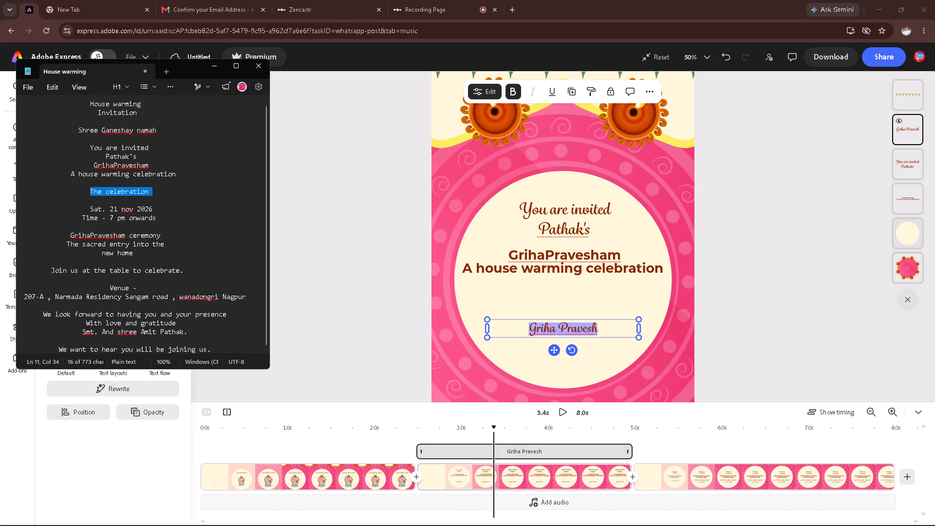
key("ctrl+c")
key("ctrl+c")
key("ctrl+c")
key("ctrl+c")
key("ctrl+c")
key("ctrl+c")
key("ctrl+c")
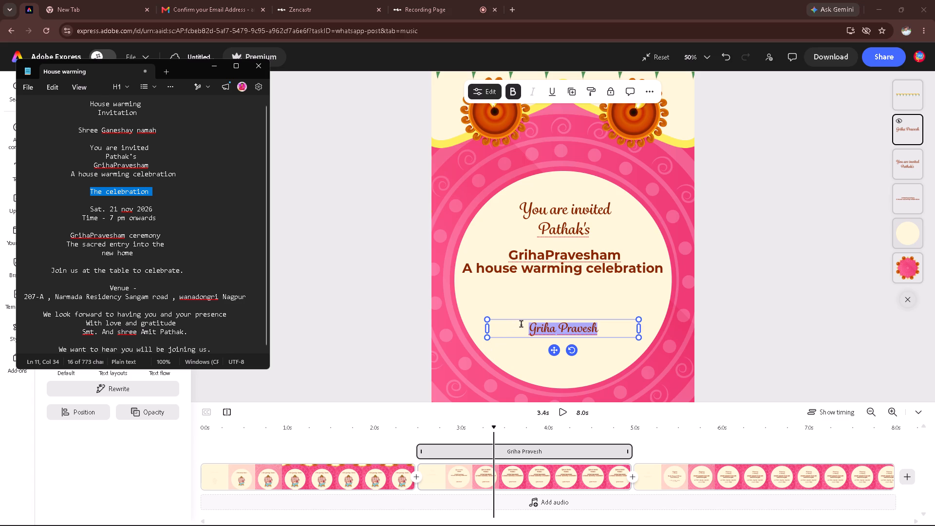
left_click(521, 325)
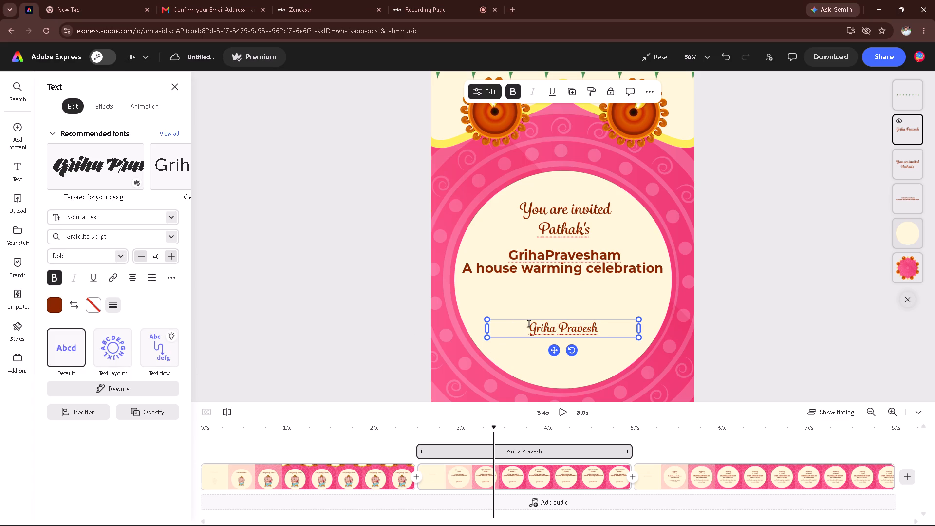
left_click_drag(531, 330, 602, 328)
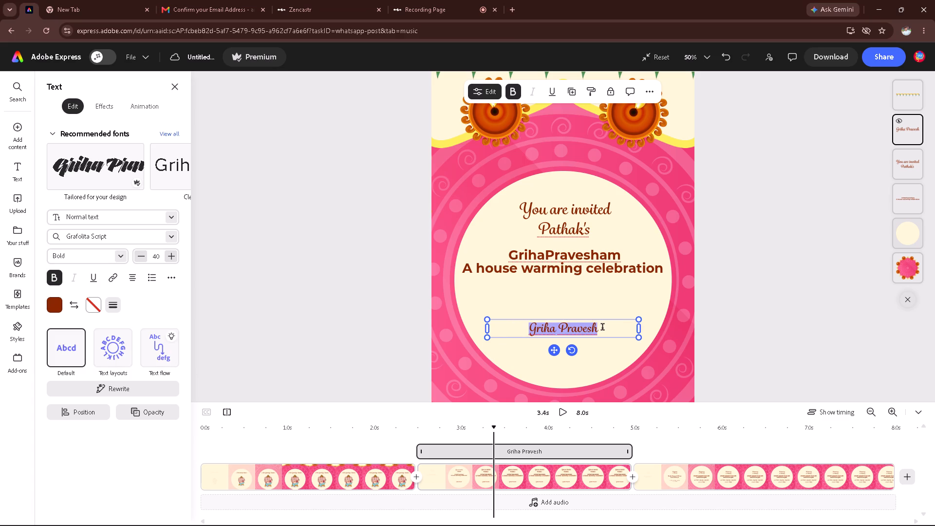
key("ctrl+v")
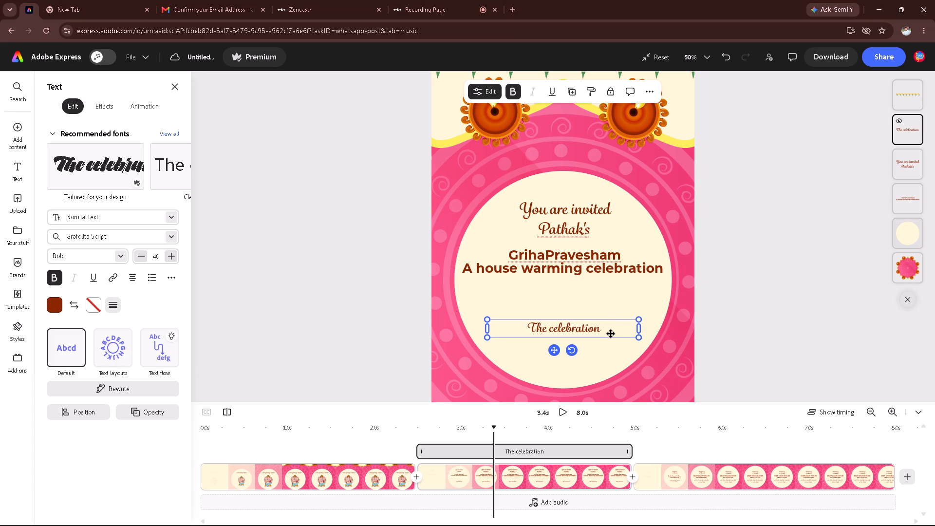
Move "The celebration" up directly beneath "A house warming celebration", centred in the cream circle.
left_click_drag(611, 335, 606, 299)
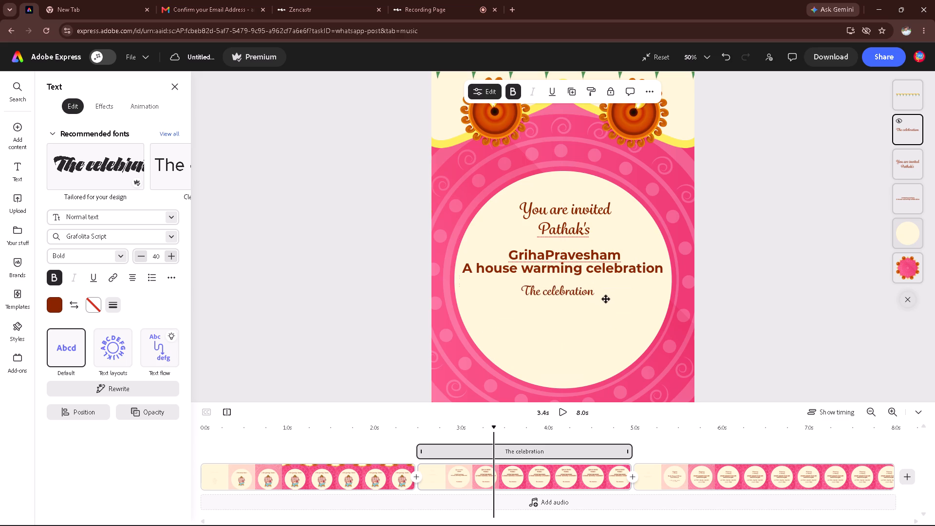
left_click_drag(606, 299, 612, 300)
Scrub the timeline to preview the third scene and return to the second scene at about 4.2 s.
left_click(699, 421)
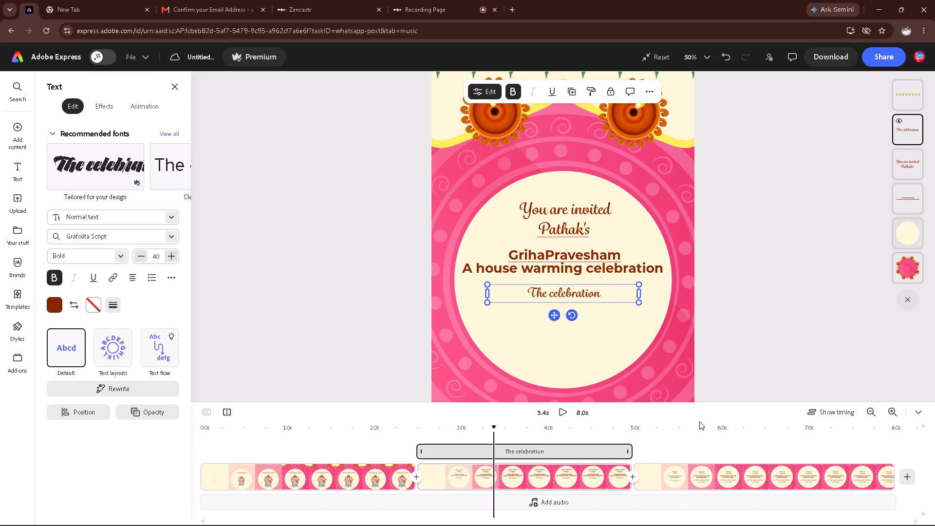
left_click(696, 429)
left_click_drag(696, 429, 688, 429)
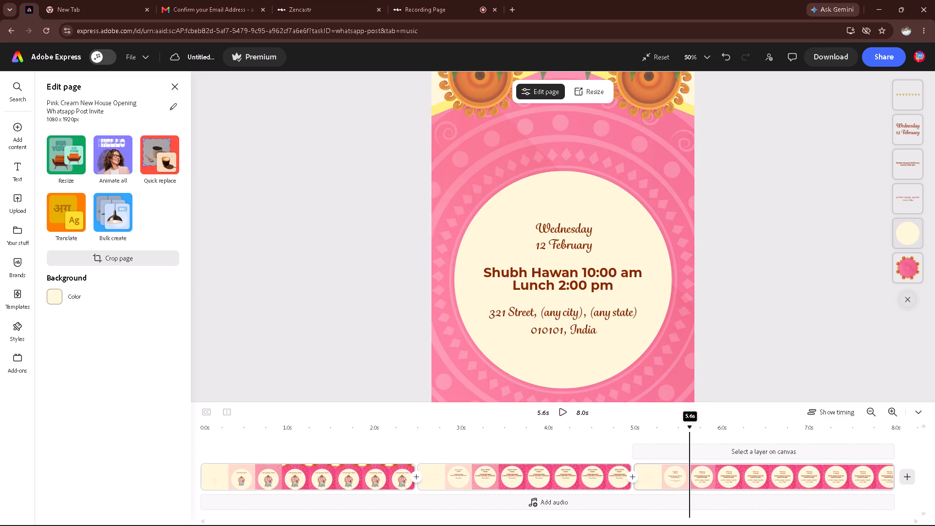
left_click_drag(688, 429, 606, 446)
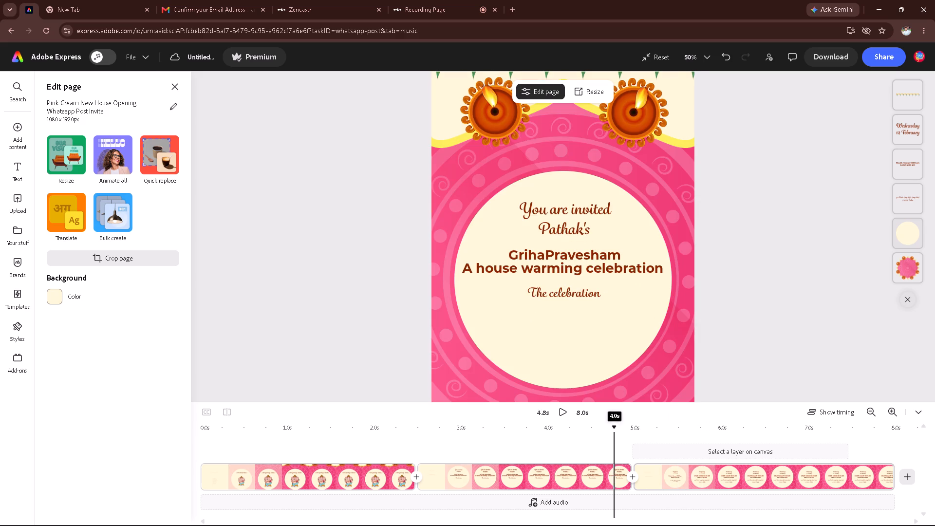
left_click_drag(606, 446, 586, 455)
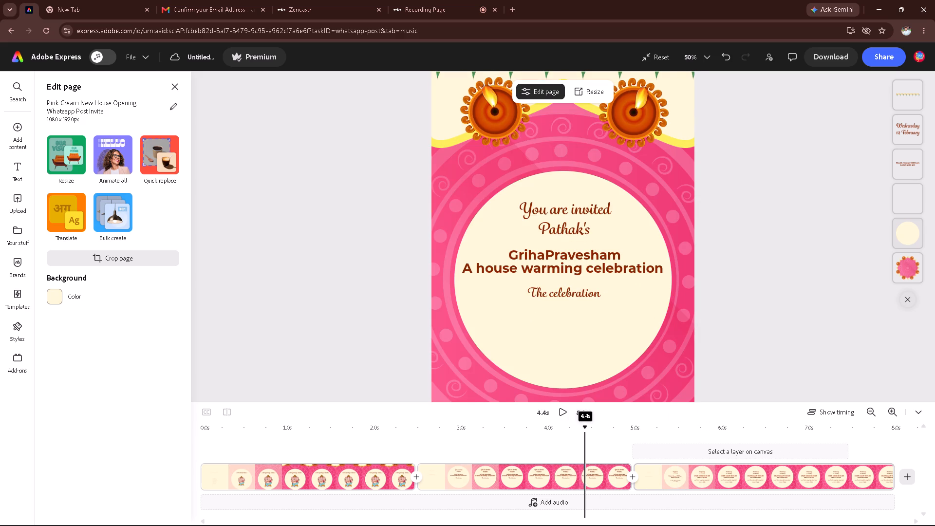
left_click_drag(586, 455, 569, 462)
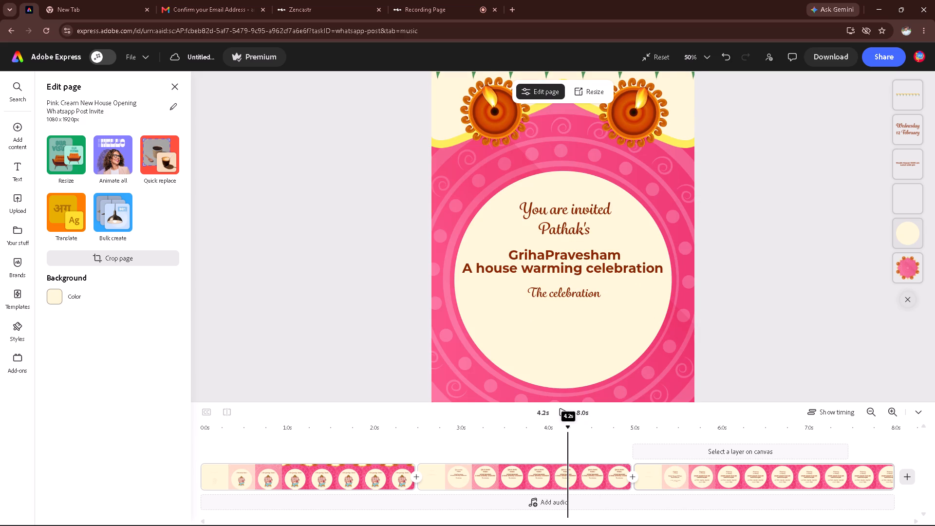
Review the invitation's first and second scenes on the timeline and check them against the House warming notes in Notepad.
left_click_drag(569, 462, 573, 462)
left_click(547, 483)
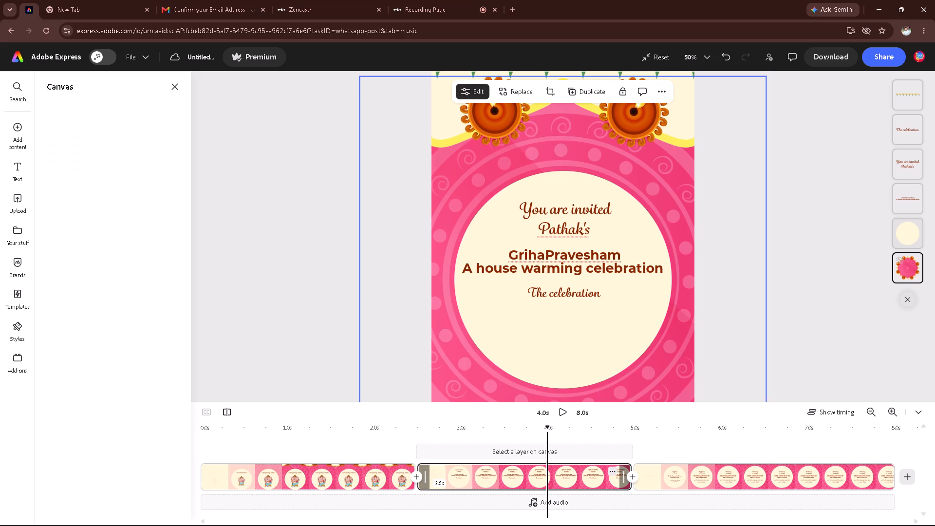
left_click(562, 298)
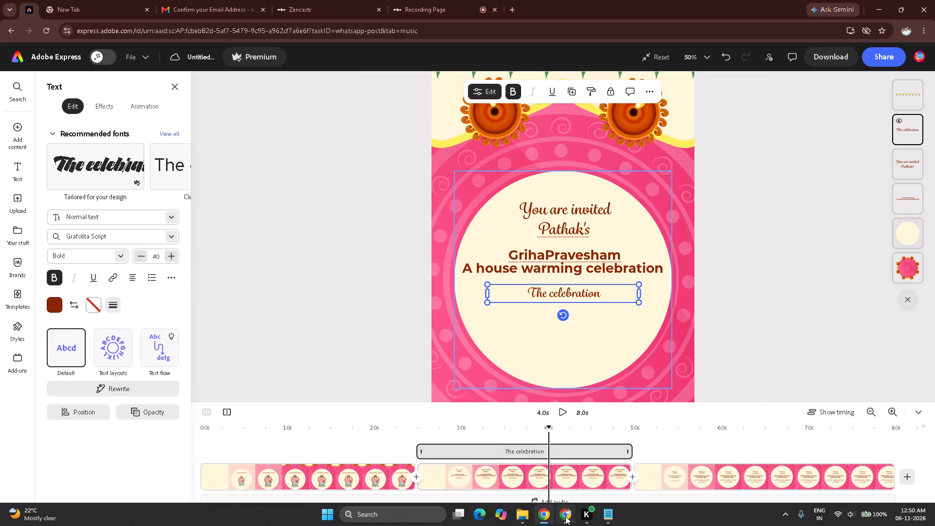
left_click(607, 515)
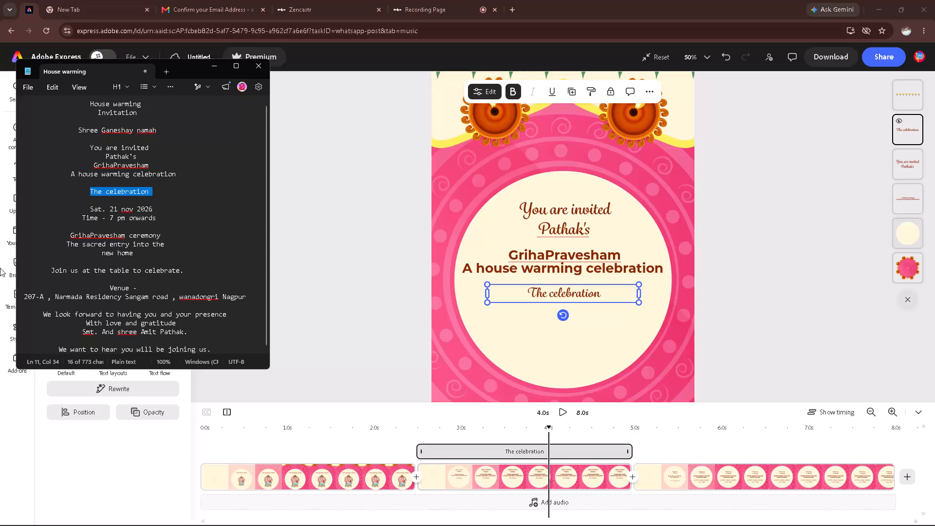
left_click_drag(285, 426, 277, 432)
left_click_drag(296, 430, 271, 435)
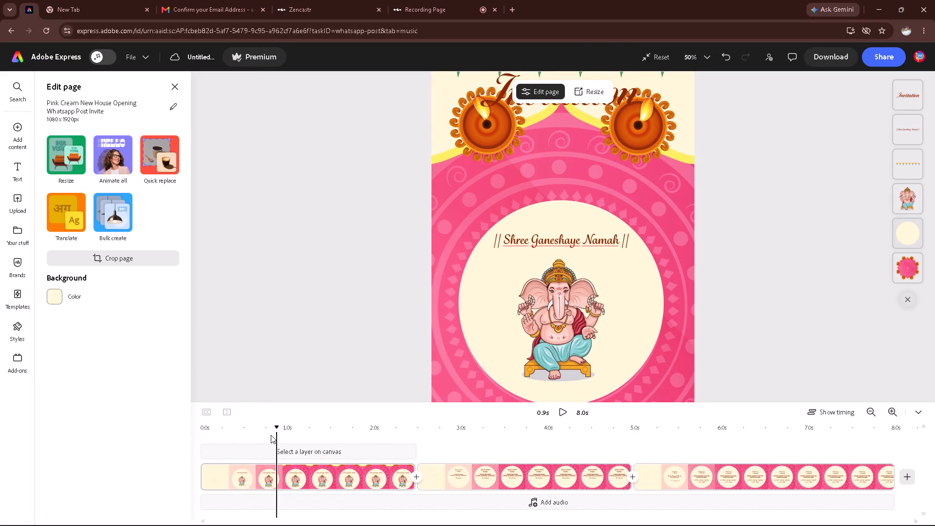
left_click_drag(271, 435, 249, 439)
left_click_drag(248, 440, 296, 440)
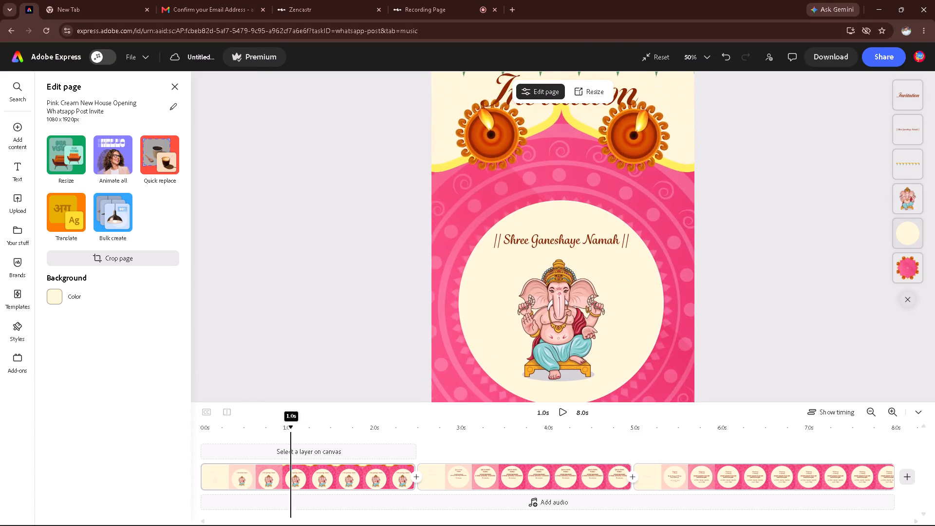
left_click_drag(296, 440, 470, 447)
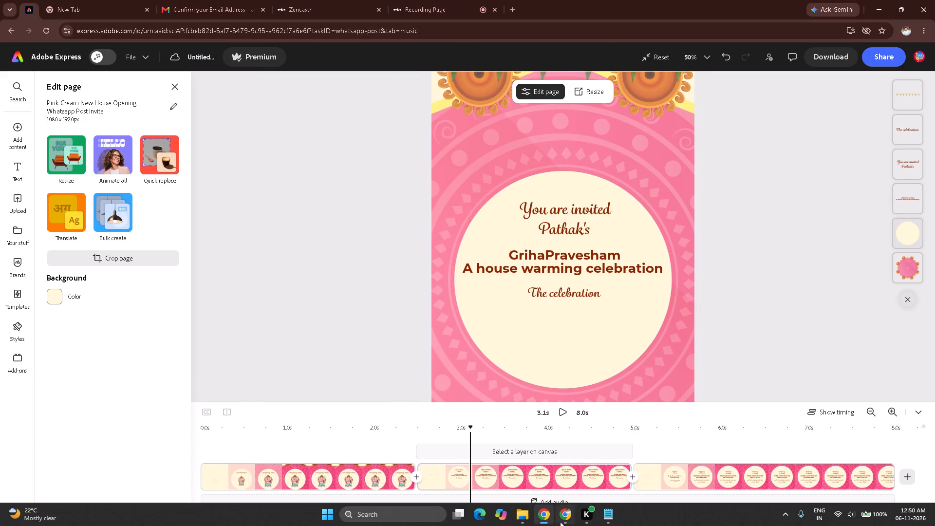
left_click(611, 514)
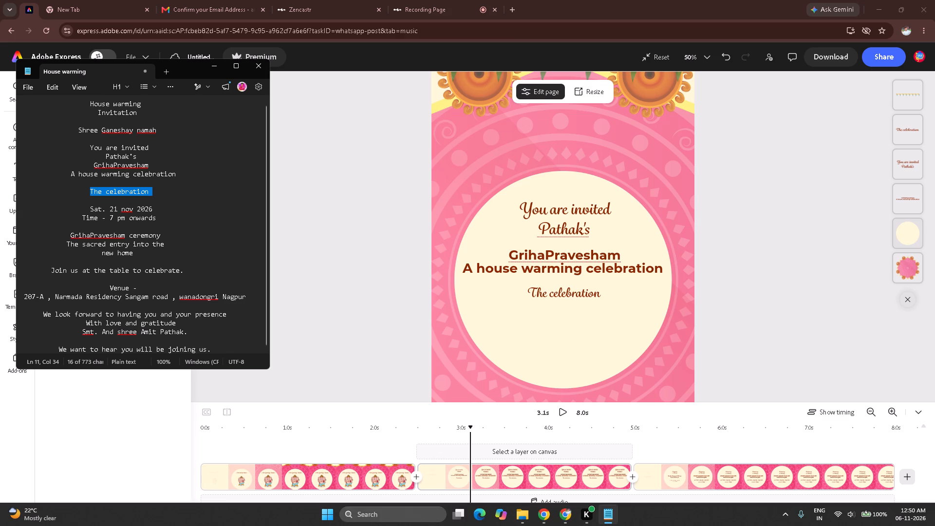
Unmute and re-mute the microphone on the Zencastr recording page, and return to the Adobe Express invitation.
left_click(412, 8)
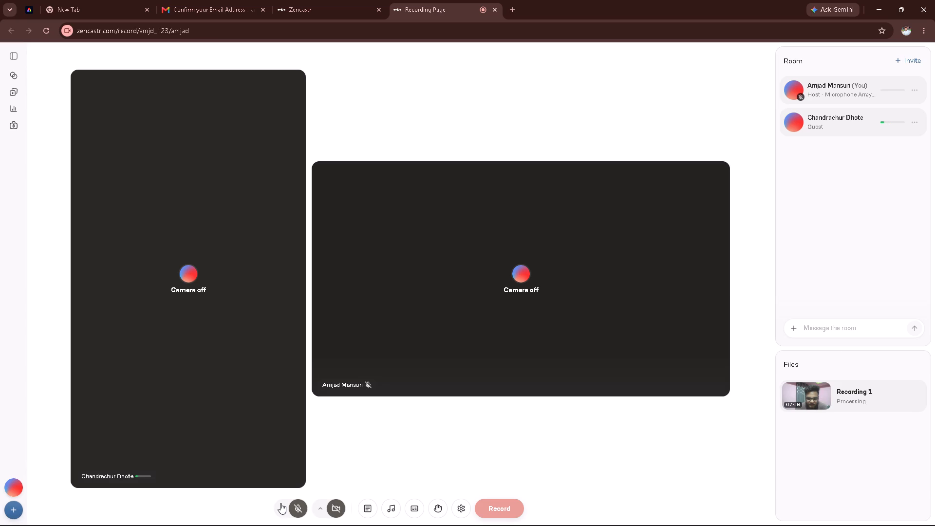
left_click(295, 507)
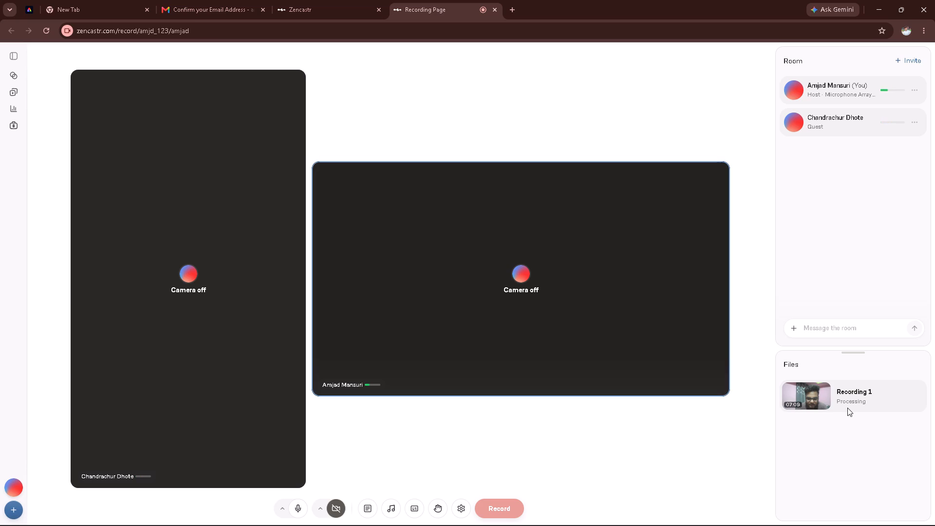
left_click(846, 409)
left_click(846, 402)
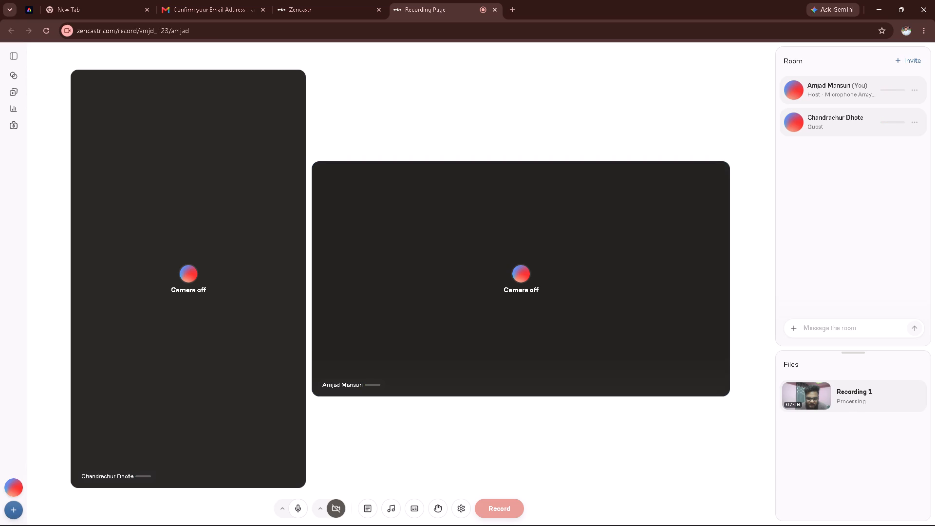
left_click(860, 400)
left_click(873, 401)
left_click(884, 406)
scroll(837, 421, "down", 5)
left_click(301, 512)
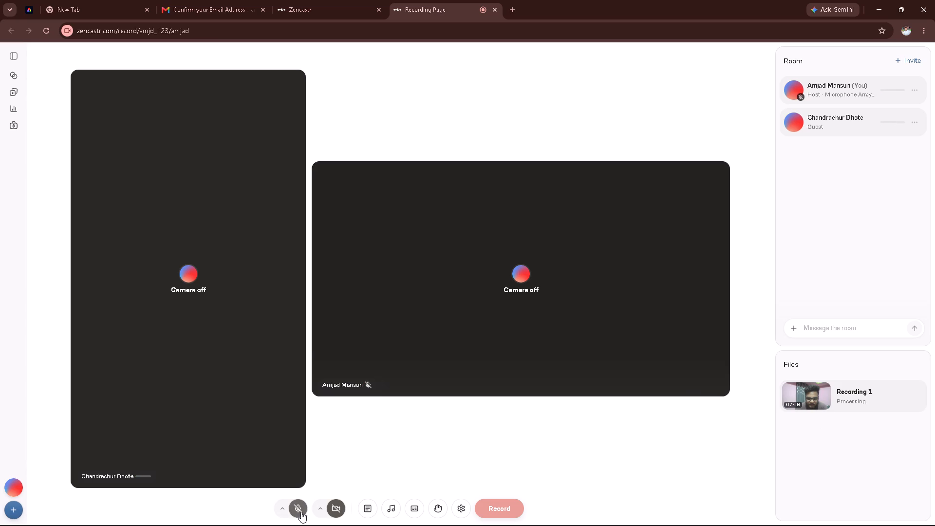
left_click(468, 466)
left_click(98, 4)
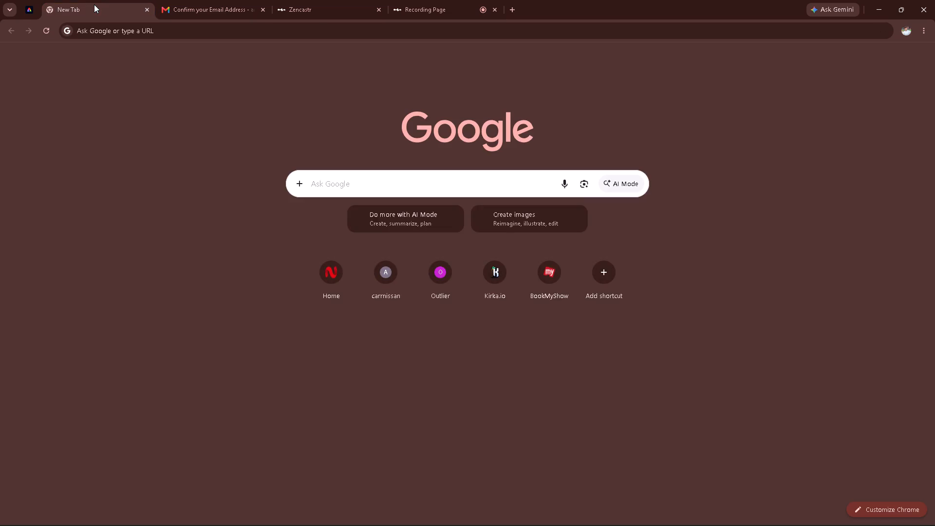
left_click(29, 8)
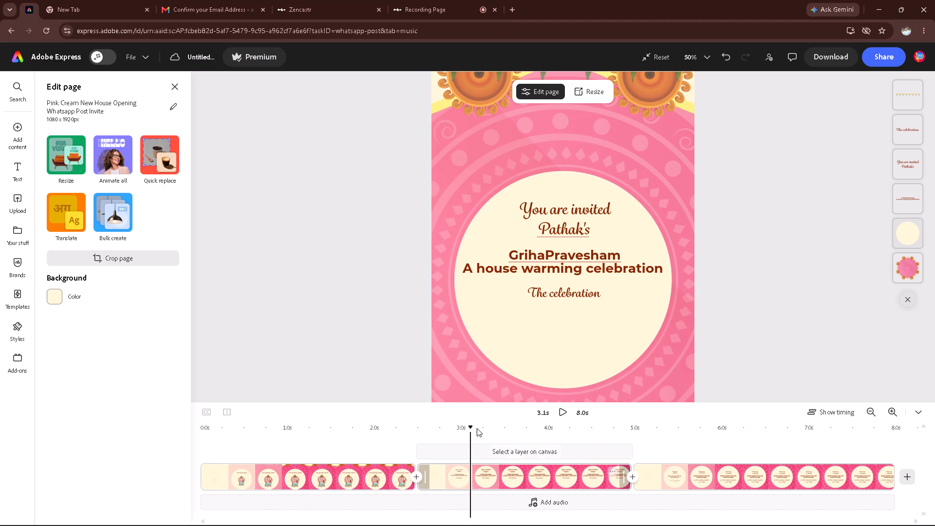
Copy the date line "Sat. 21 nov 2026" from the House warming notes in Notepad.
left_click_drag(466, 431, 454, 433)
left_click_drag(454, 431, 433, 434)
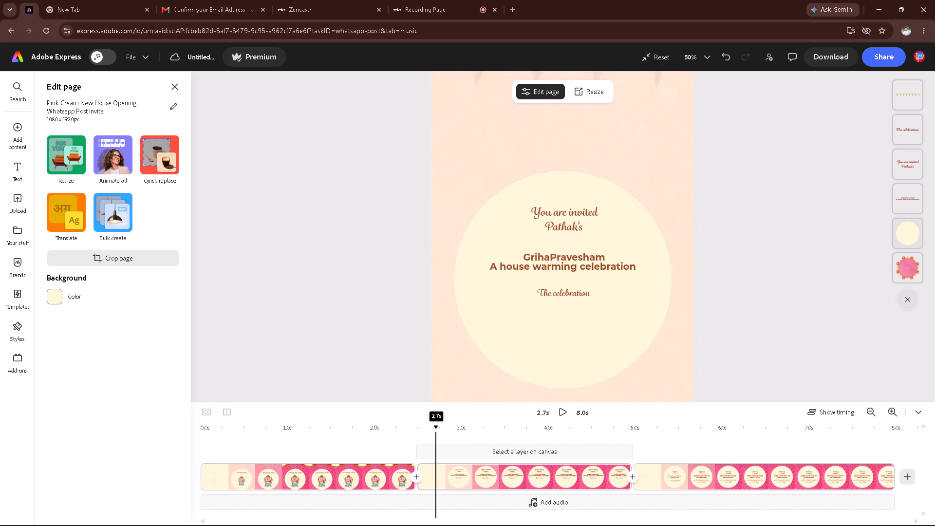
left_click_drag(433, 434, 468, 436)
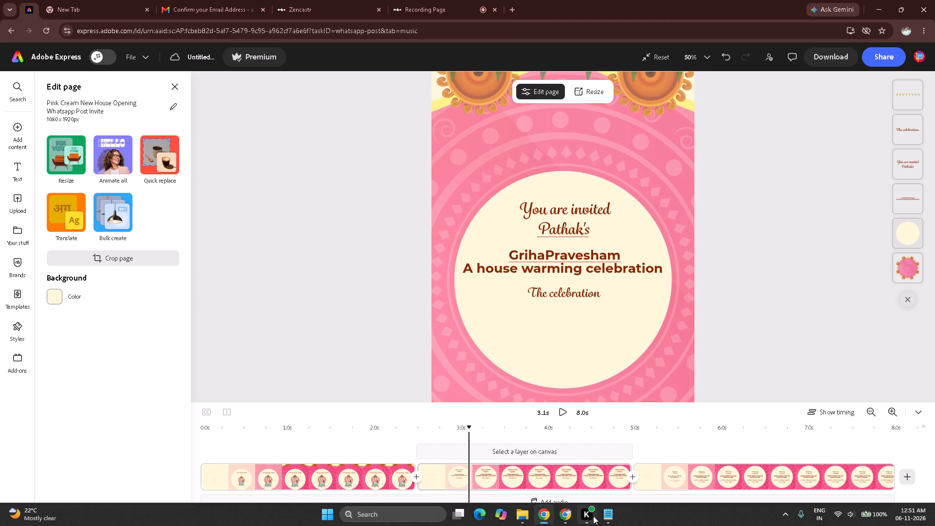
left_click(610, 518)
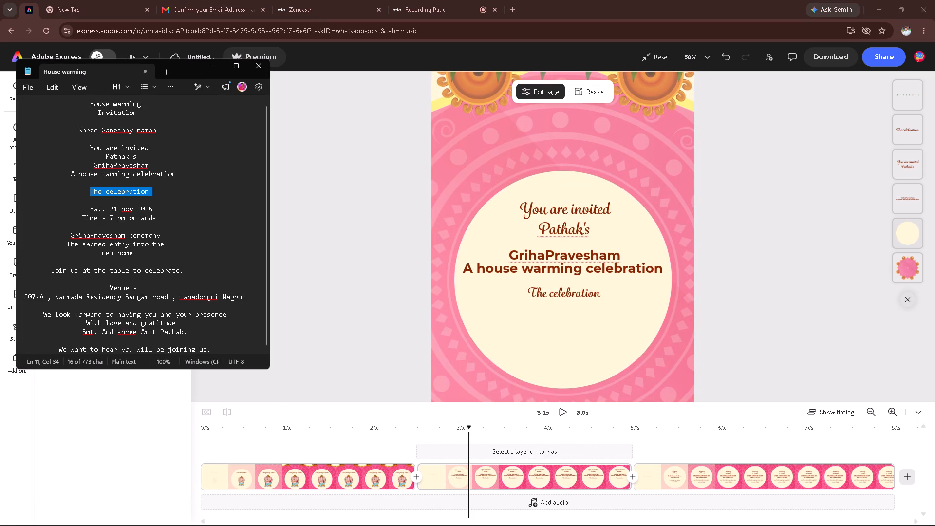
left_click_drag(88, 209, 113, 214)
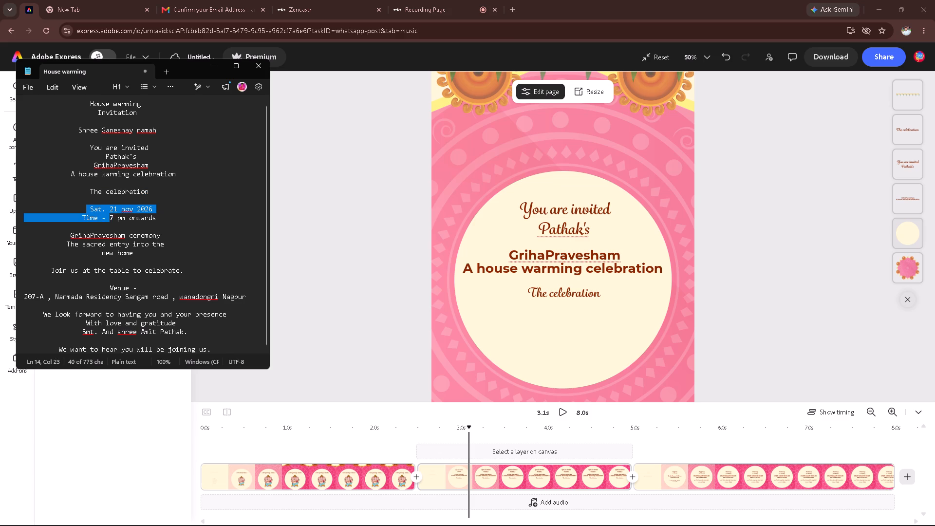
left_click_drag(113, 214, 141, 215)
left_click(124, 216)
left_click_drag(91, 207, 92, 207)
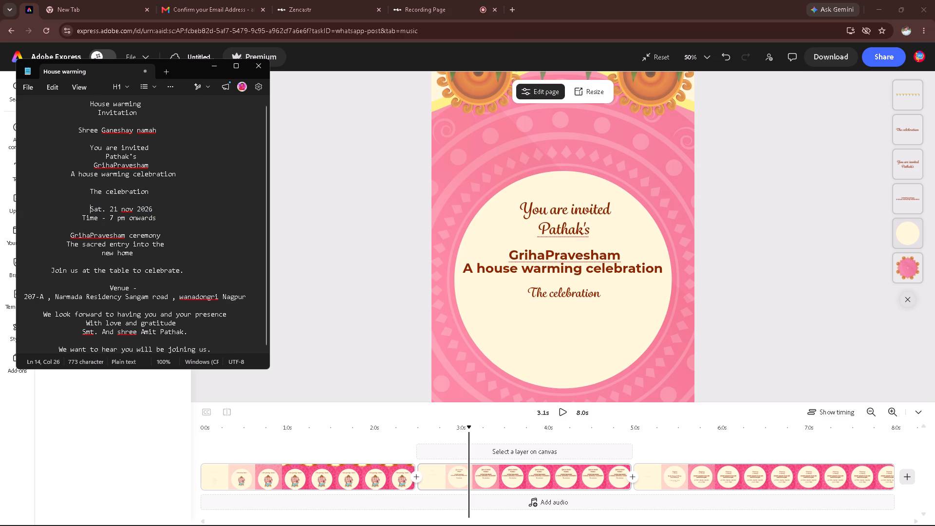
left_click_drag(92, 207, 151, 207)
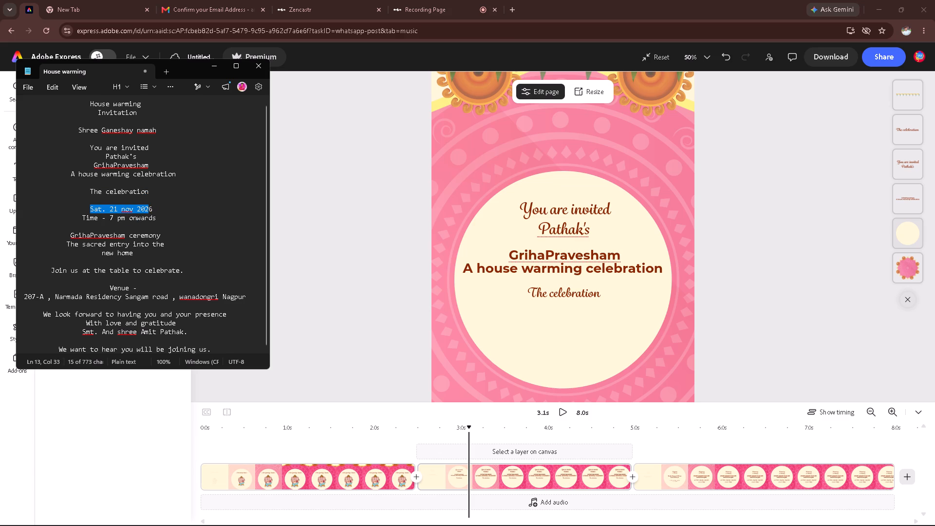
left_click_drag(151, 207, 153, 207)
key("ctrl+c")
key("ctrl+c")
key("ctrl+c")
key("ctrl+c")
Move "The celebration" up slightly so it sits closer beneath "A house warming celebration" in the second scene.
double_click(533, 292)
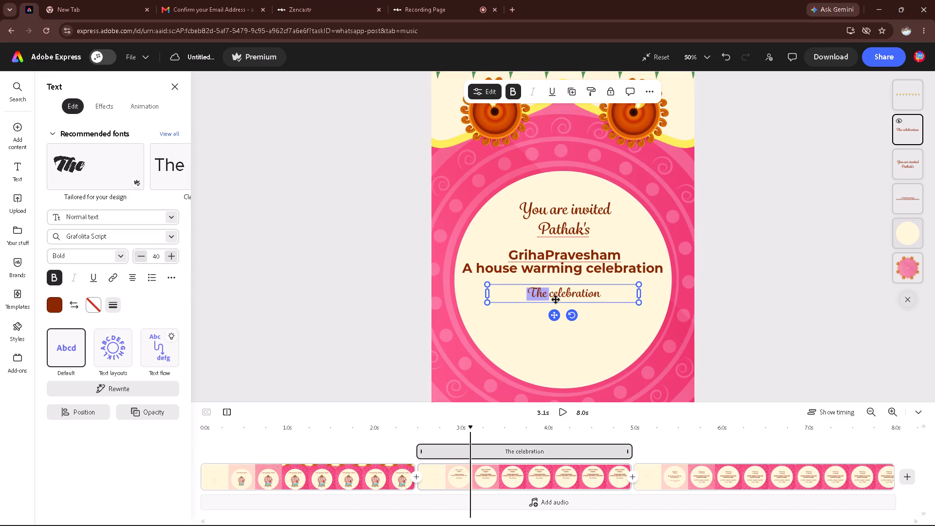
left_click(579, 298)
left_click_drag(556, 318, 554, 312)
left_click(538, 333)
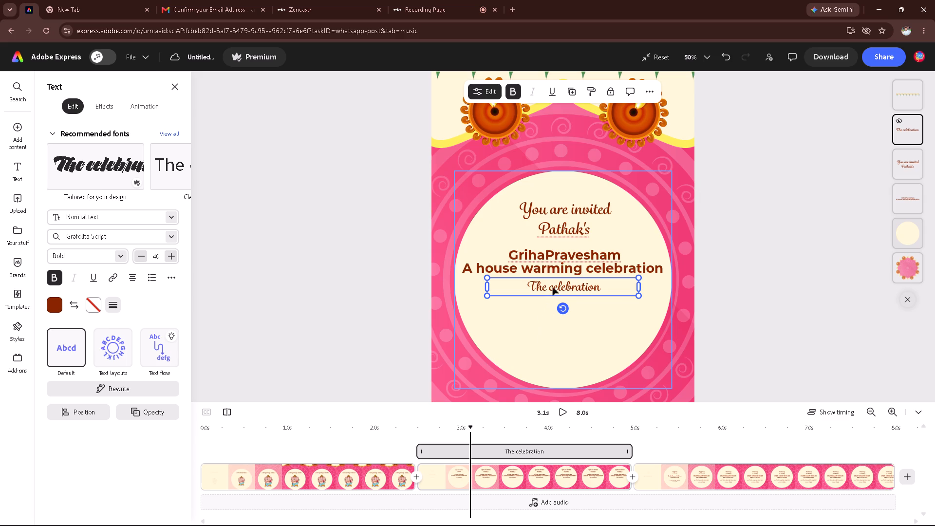
left_click(553, 287)
left_click(511, 298)
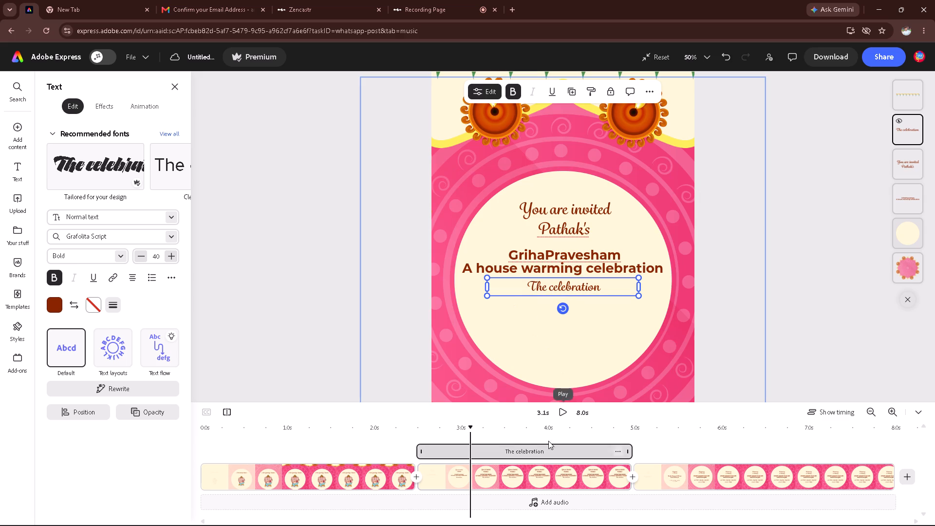
Copy the "Wednesday 12 February" script text from the third scene and paste it into the second scene at about 4.0 s.
left_click_drag(508, 428, 546, 425)
left_click_drag(543, 427, 608, 428)
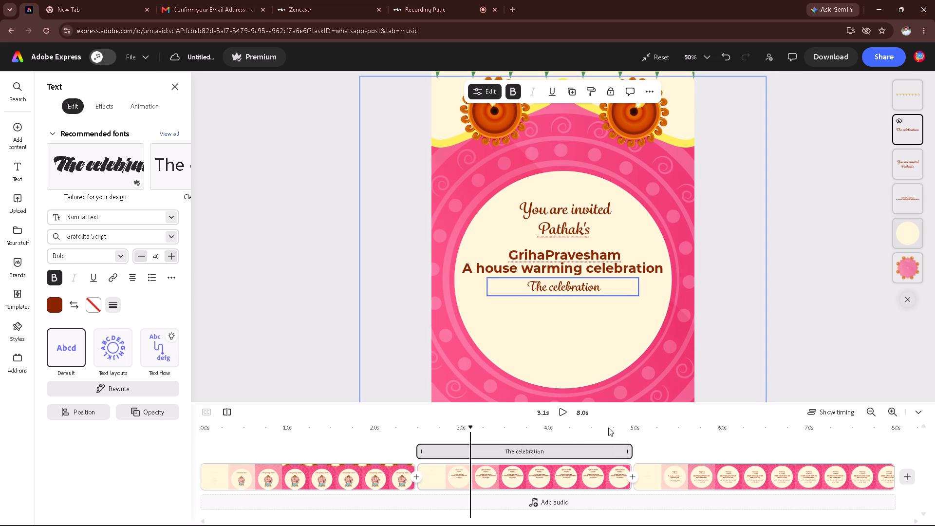
left_click_drag(608, 428, 623, 428)
left_click_drag(663, 429, 682, 431)
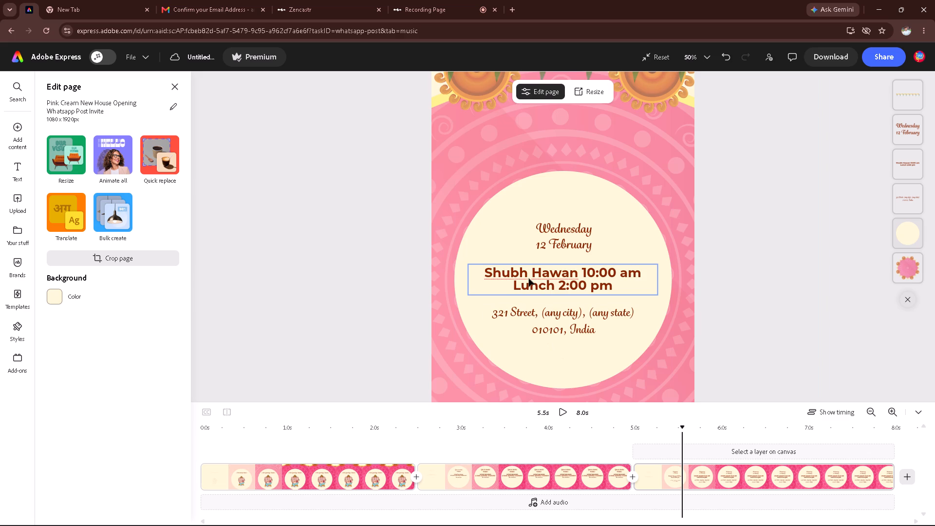
left_click(555, 244)
left_click(555, 244)
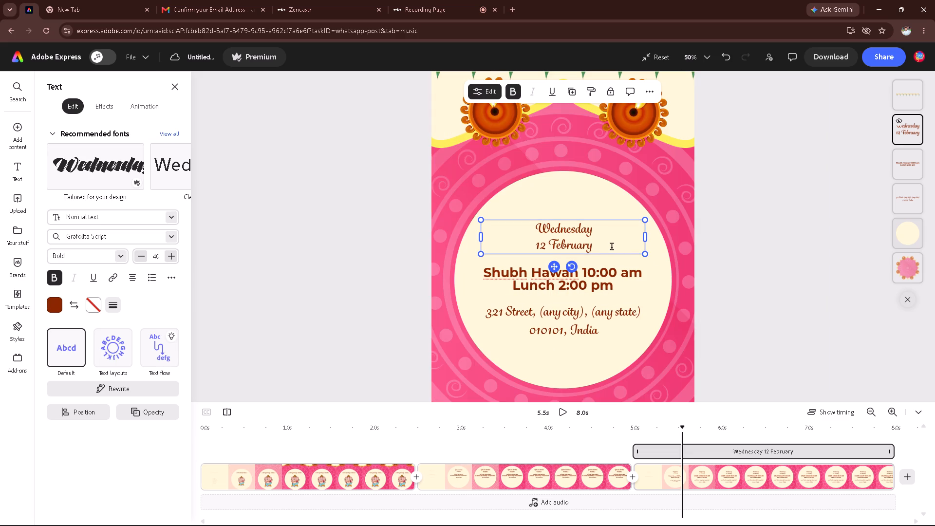
left_click_drag(605, 245, 594, 267)
left_click_drag(614, 249, 518, 226)
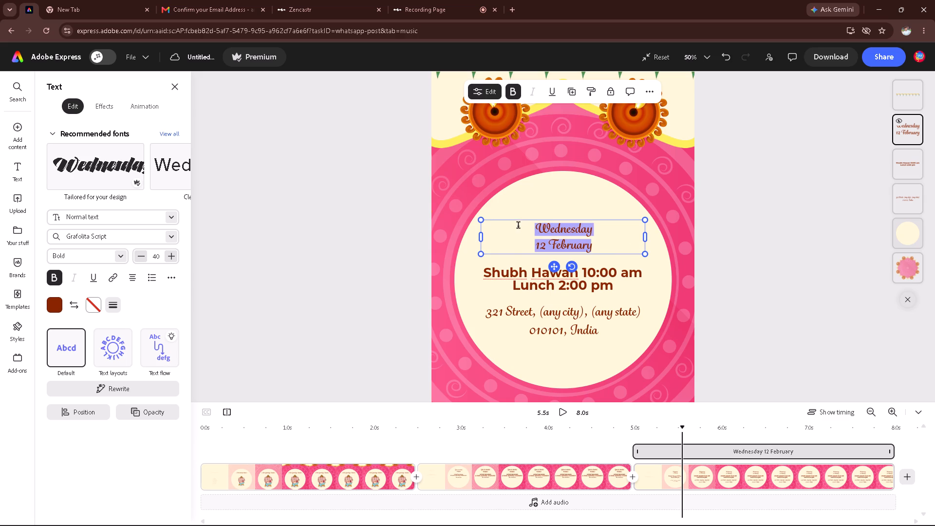
key("ctrl+c")
key("ctrl+c")
key("ctrl+c")
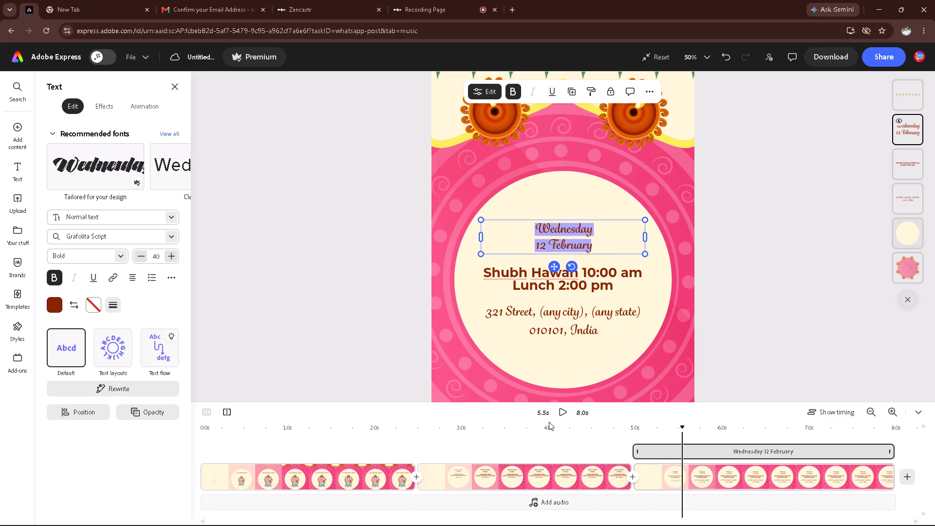
left_click(546, 426)
left_click(531, 329)
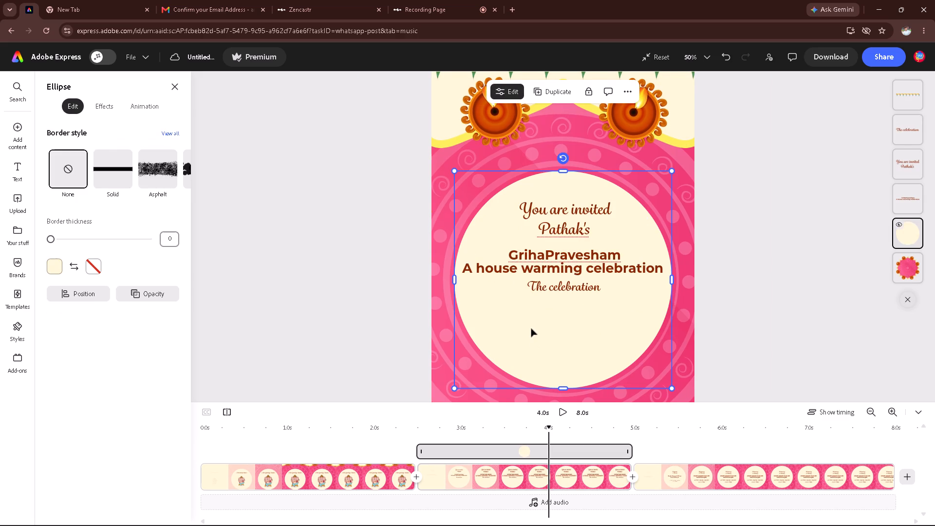
key("ctrl+v")
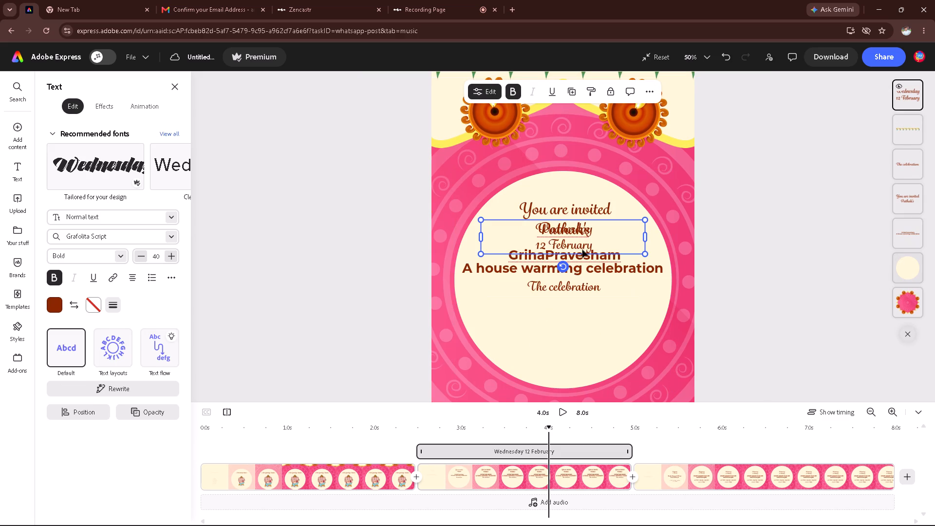
Move the pasted "Wednesday 12 February" text down directly beneath "The celebration", centred in the cream circle.
left_click_drag(579, 243, 576, 318)
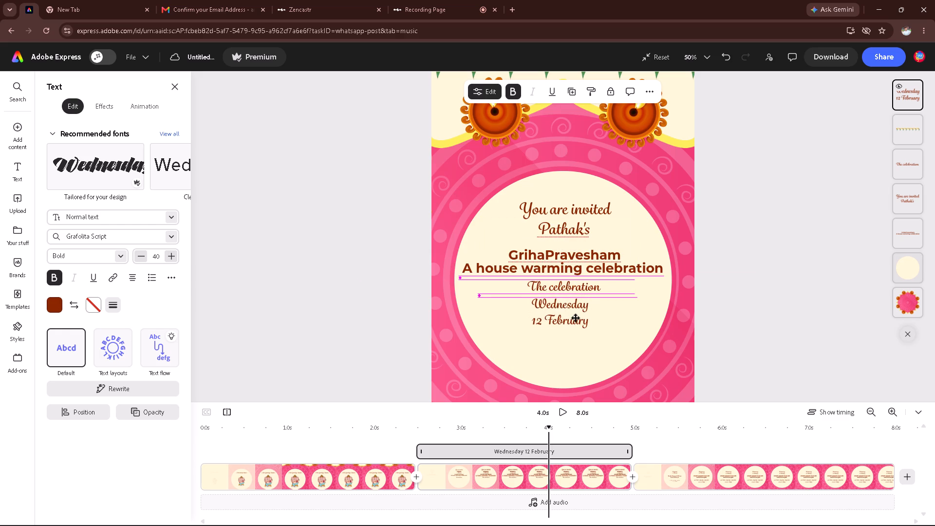
left_click_drag(576, 318, 579, 318)
Replace the "Wednesday 12 February" text beneath "The celebration" with the Notepad date "Sat. 21 nov 2026".
double_click(573, 313)
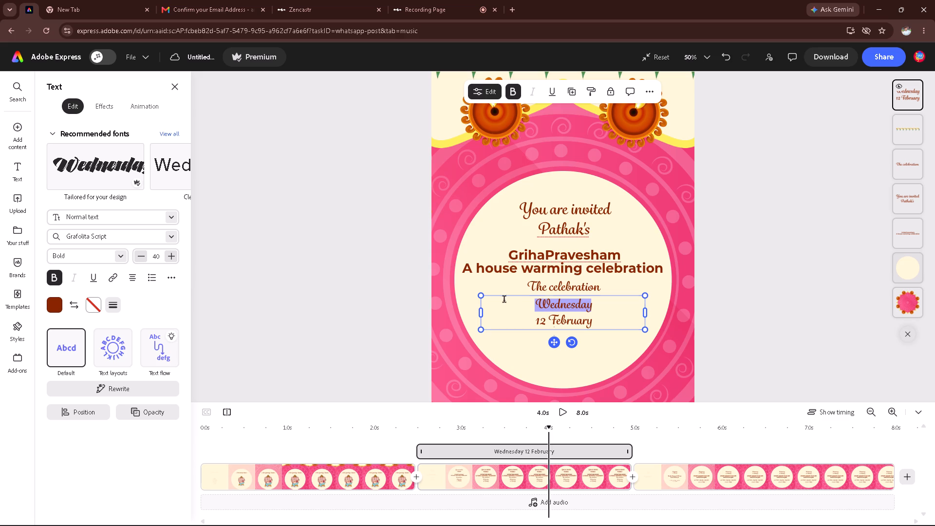
left_click(603, 520)
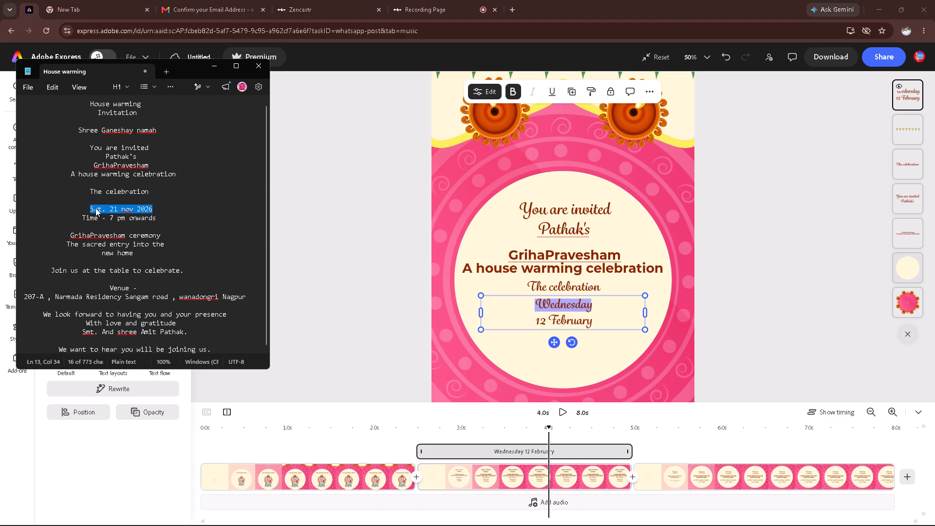
left_click_drag(532, 304, 572, 319)
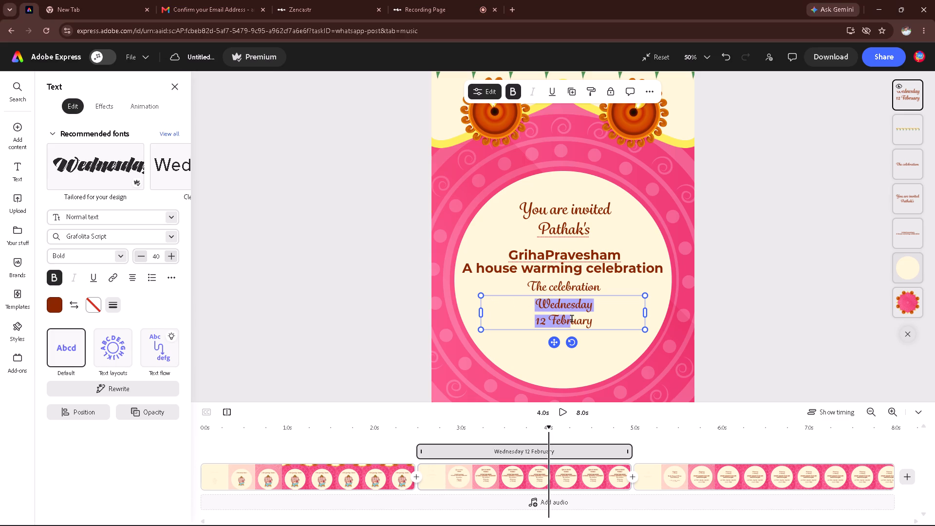
left_click_drag(572, 319, 597, 321)
key("ctrl+v")
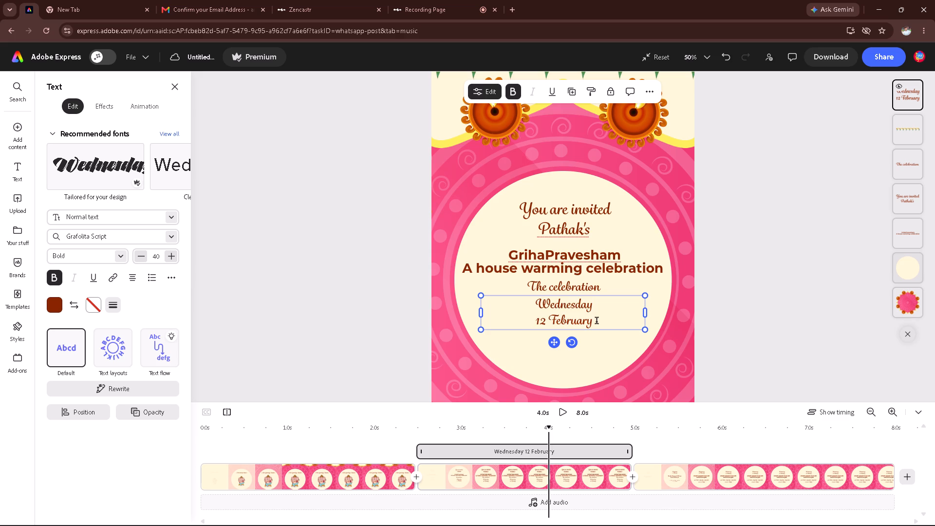
left_click(609, 516)
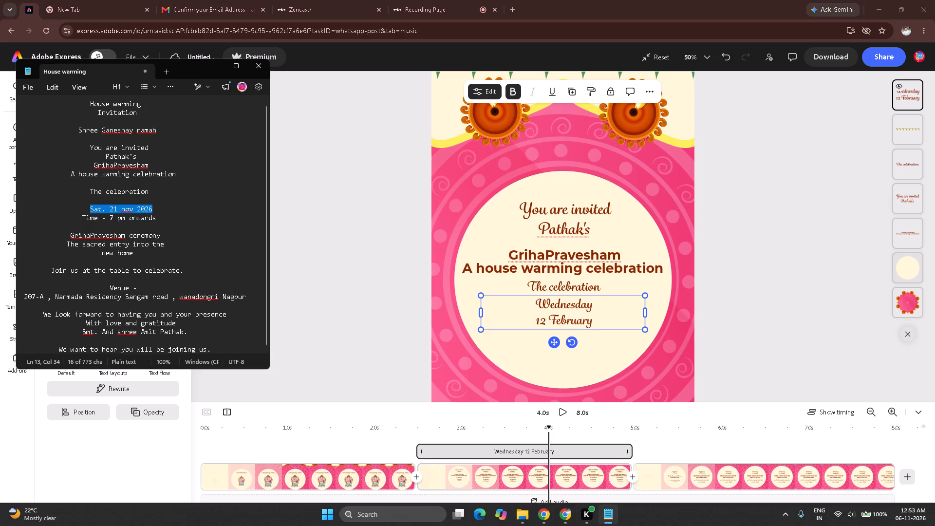
key("ctrl+c")
key("ctrl+c")
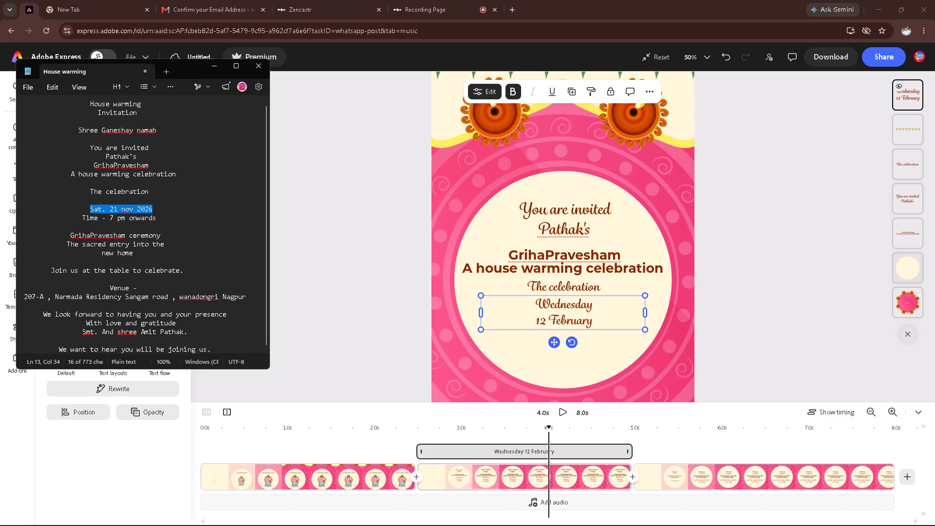
left_click_drag(537, 308, 585, 332)
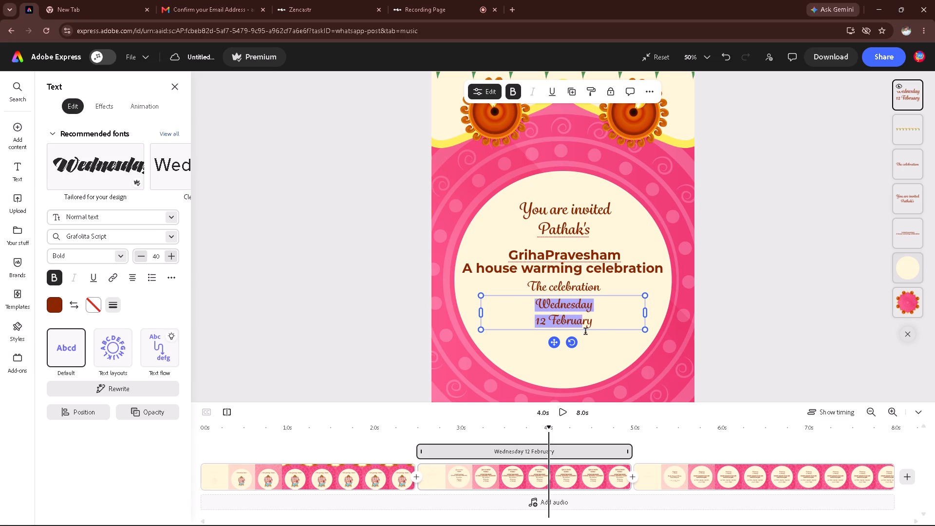
left_click_drag(585, 332, 603, 331)
key("ctrl+v")
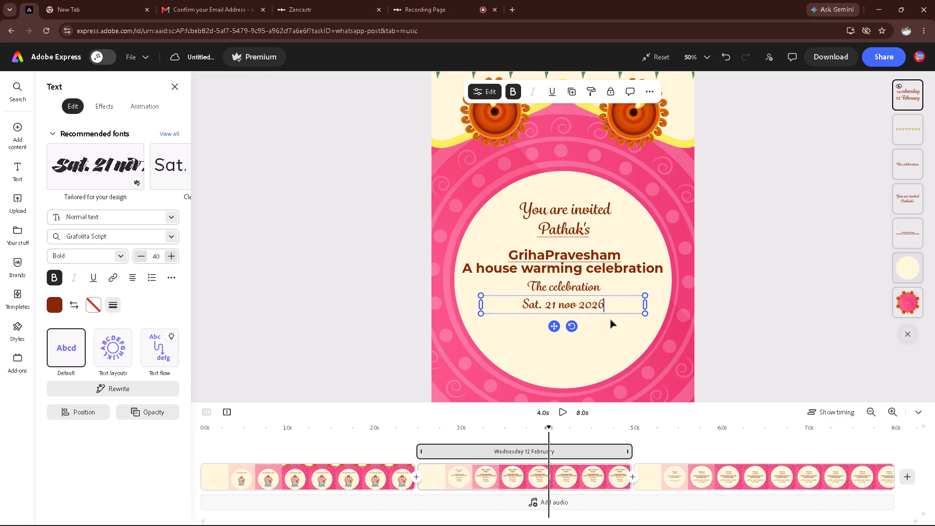
left_click(545, 307)
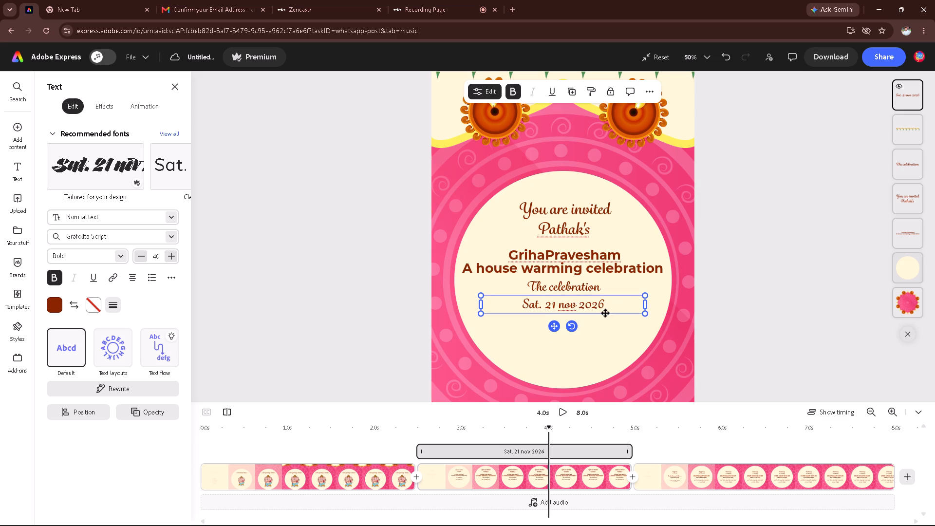
left_click(595, 336)
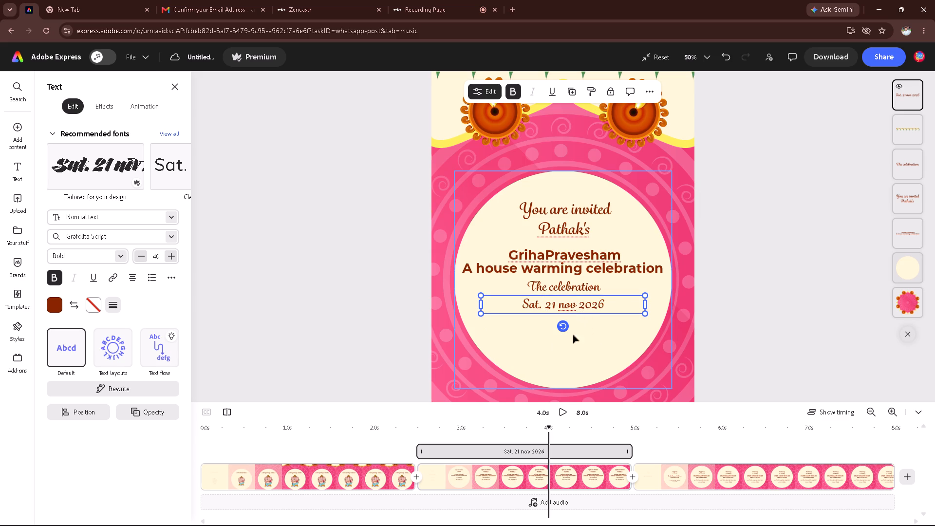
Copy the time line "Time - 7 pm onwards" from the House warming notes in Notepad.
left_click(617, 525)
left_click(613, 516)
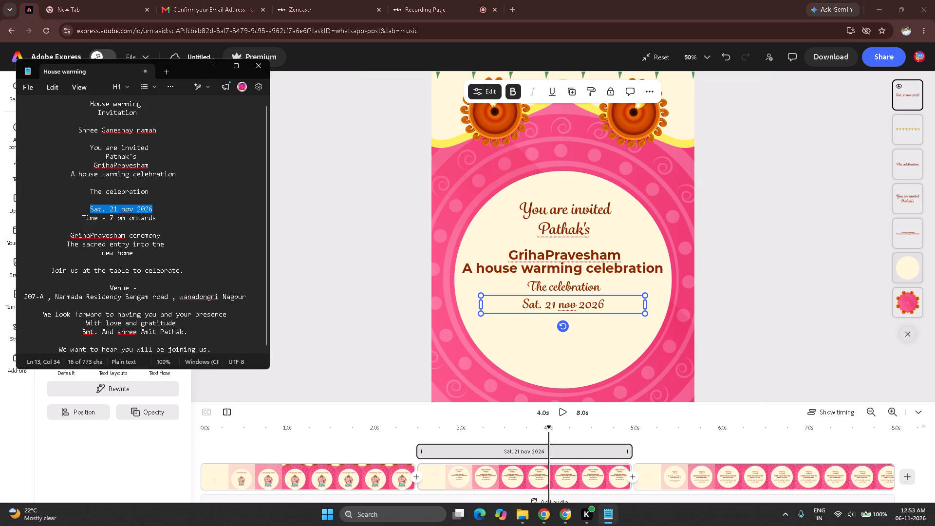
left_click_drag(80, 215, 155, 219)
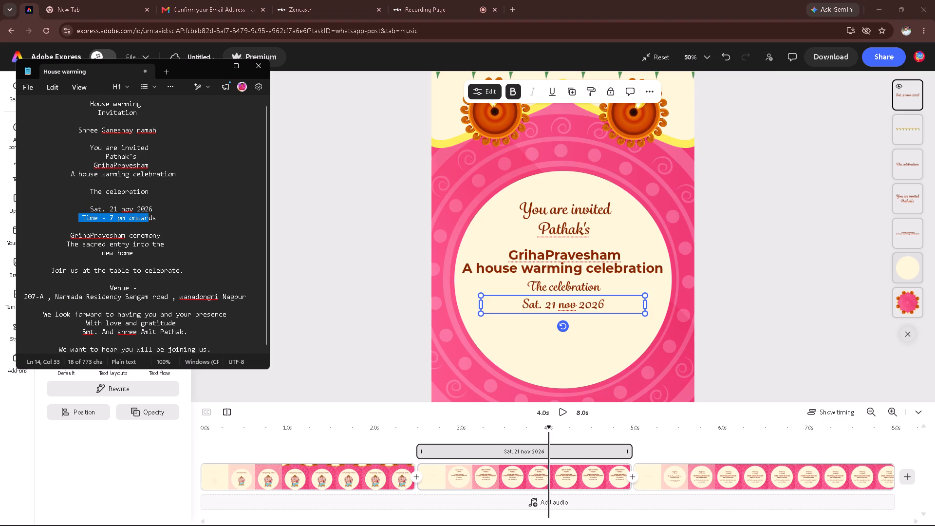
left_click_drag(155, 219, 157, 219)
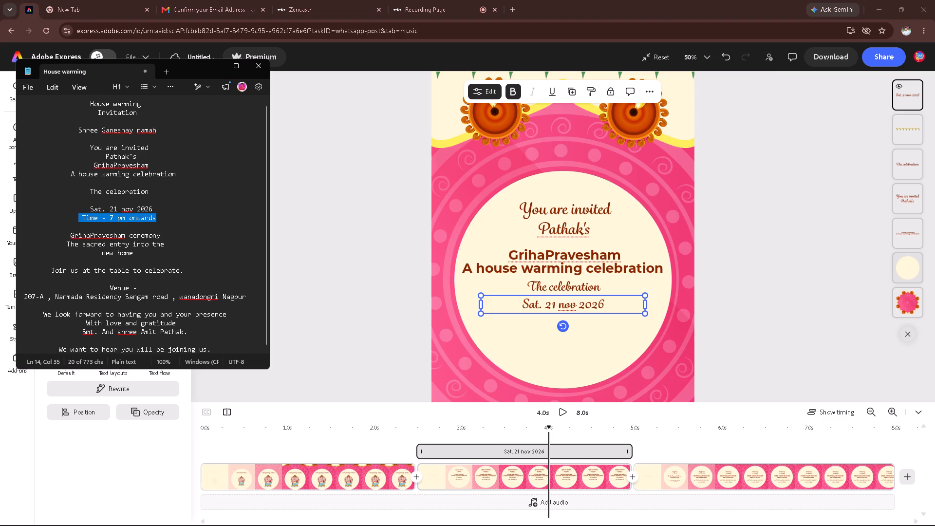
left_click(82, 217)
left_click_drag(82, 218, 157, 218)
key("ctrl+c")
key("ctrl+c")
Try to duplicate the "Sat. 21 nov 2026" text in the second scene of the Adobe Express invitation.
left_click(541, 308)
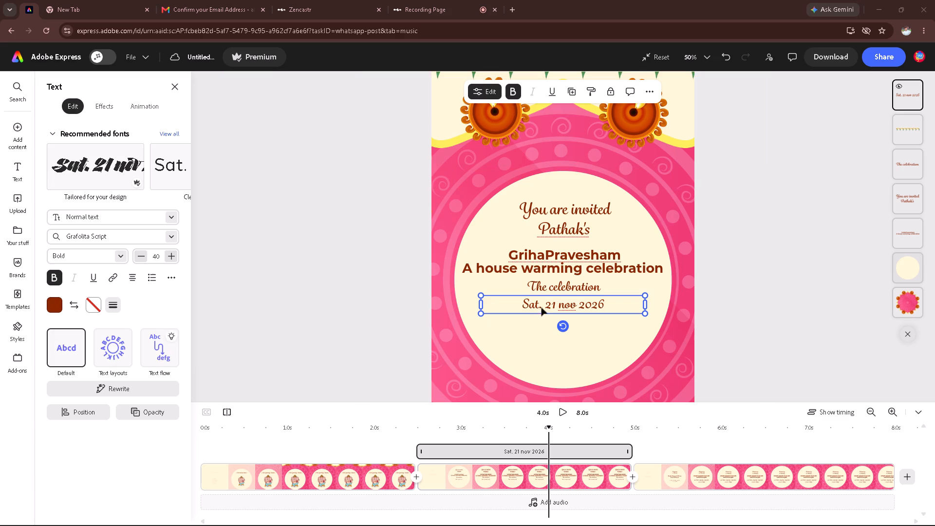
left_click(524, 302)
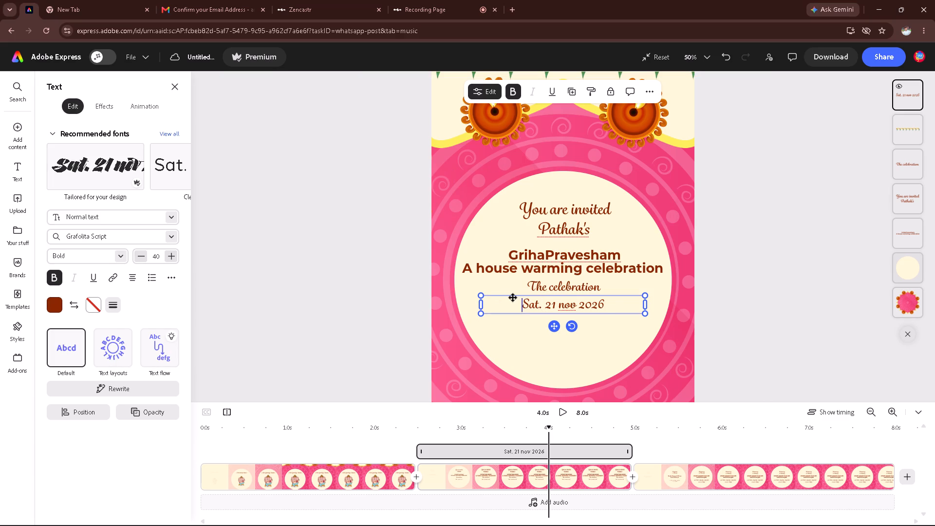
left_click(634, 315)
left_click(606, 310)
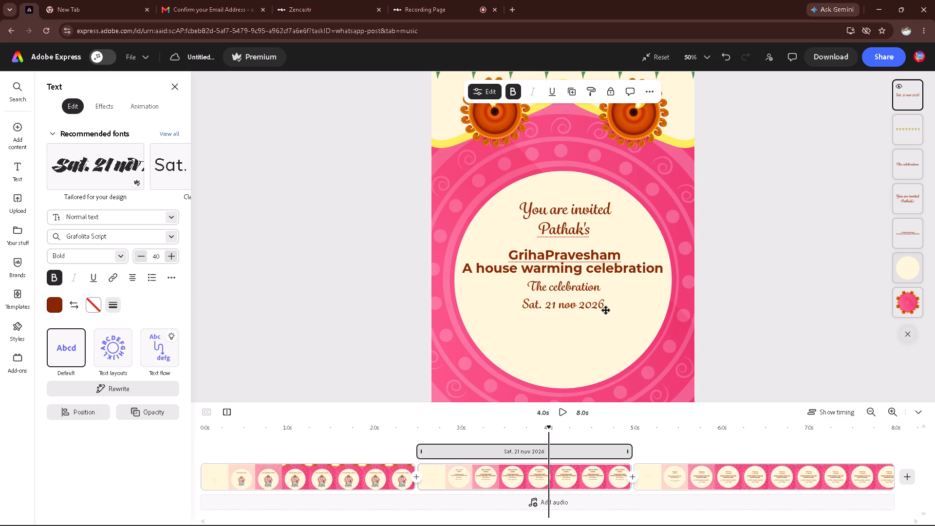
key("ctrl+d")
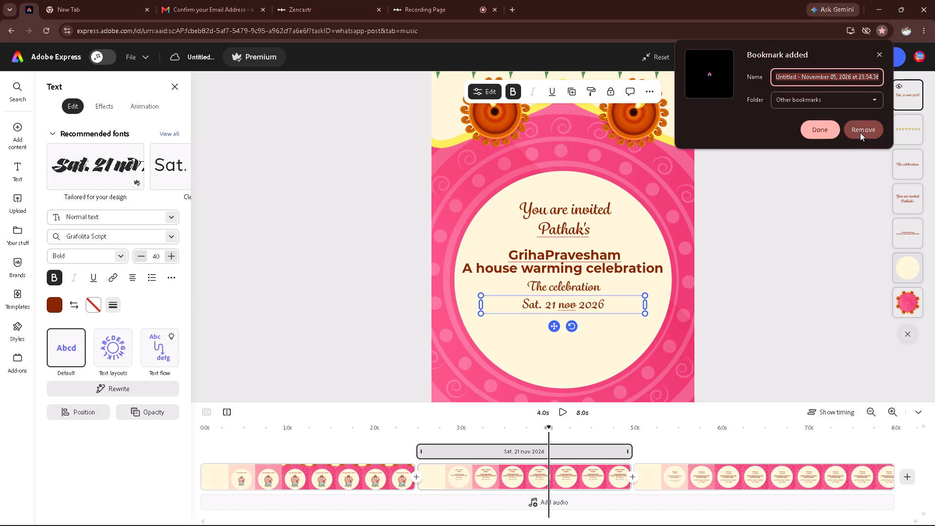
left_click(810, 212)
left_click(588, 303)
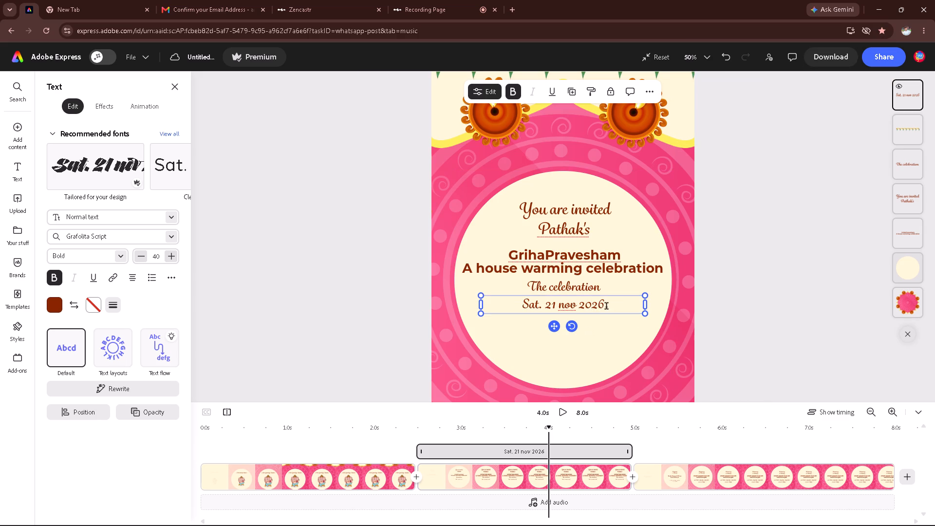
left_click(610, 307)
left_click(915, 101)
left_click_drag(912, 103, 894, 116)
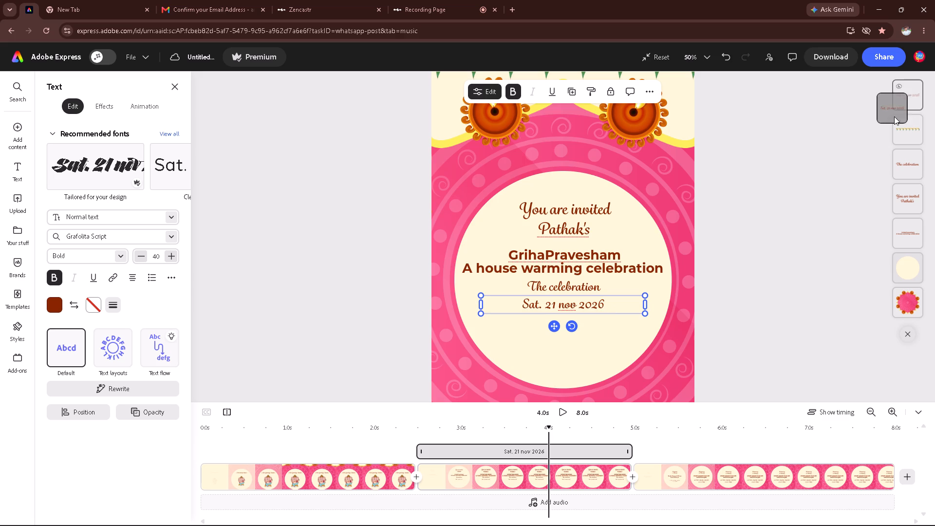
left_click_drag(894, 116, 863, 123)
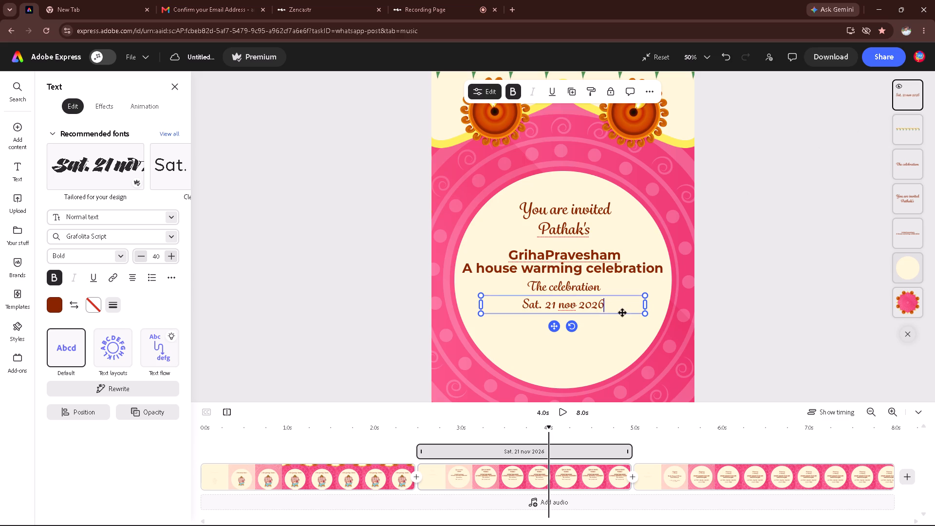
Copy and paste the "Sat. 21 nov 2026" text as a separate text object, centred directly beneath the original date.
left_click(628, 313)
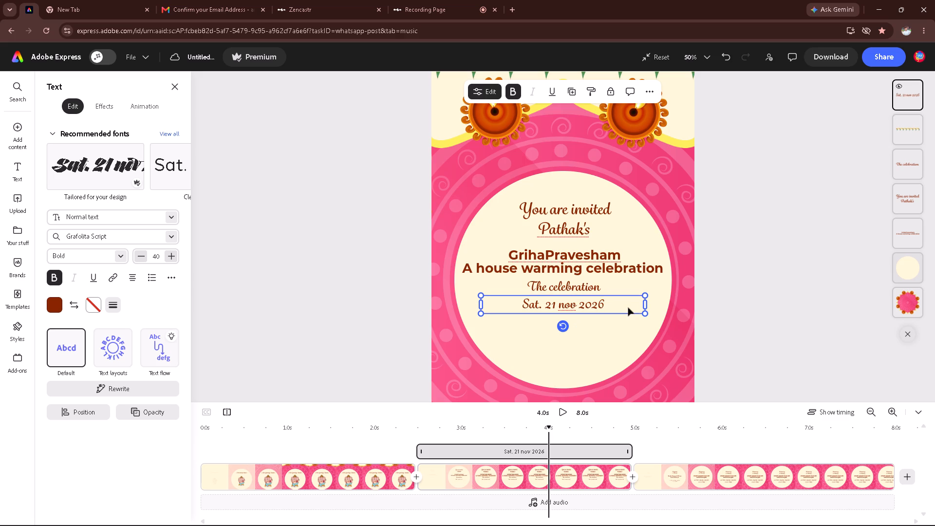
left_click(628, 308)
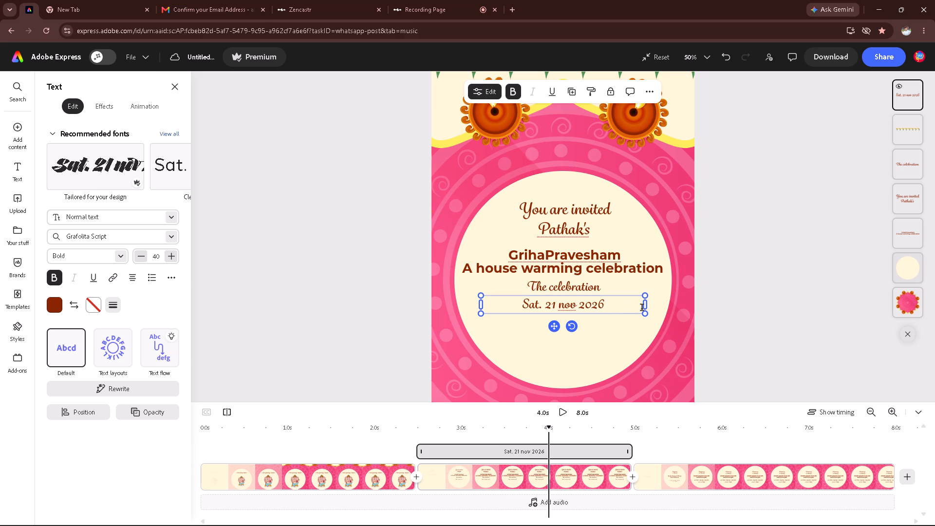
left_click(642, 308)
left_click_drag(641, 309, 506, 315)
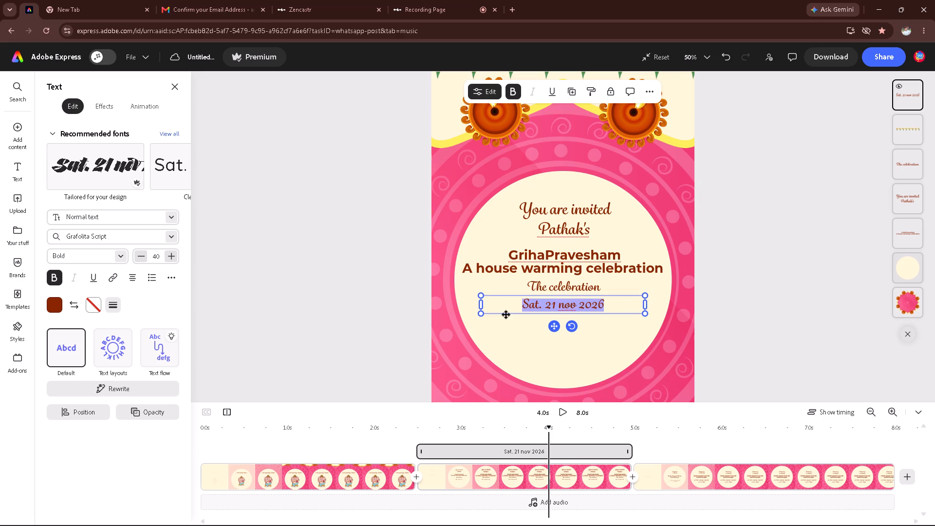
key("ctrl+c")
key("ctrl+v")
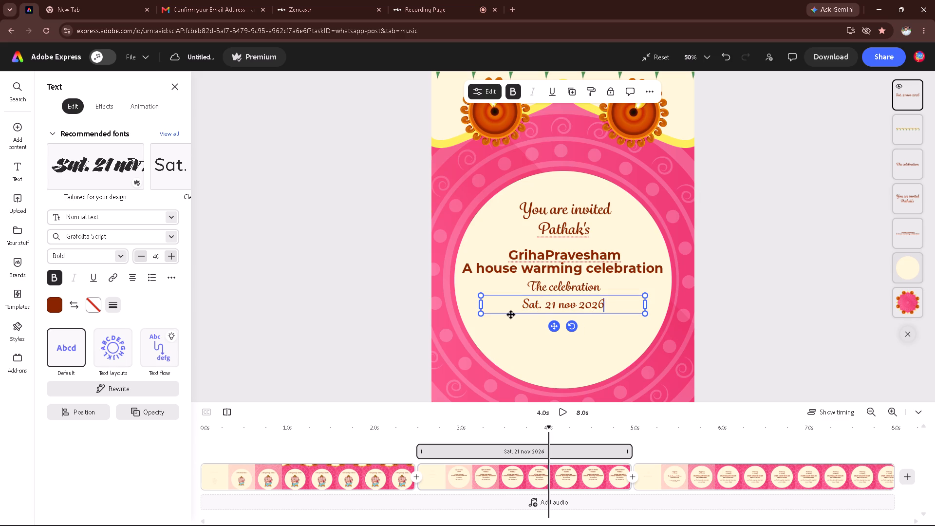
left_click(600, 341)
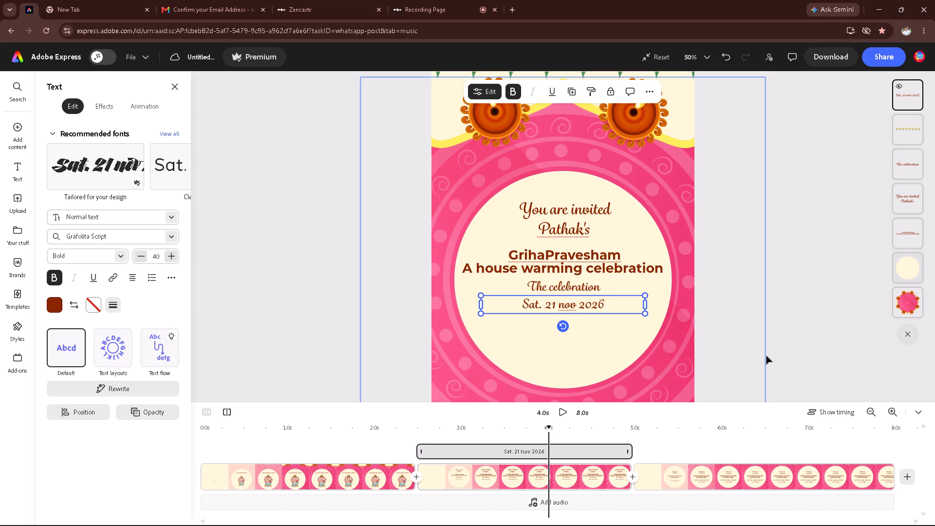
left_click(767, 356)
key("ctrl+v")
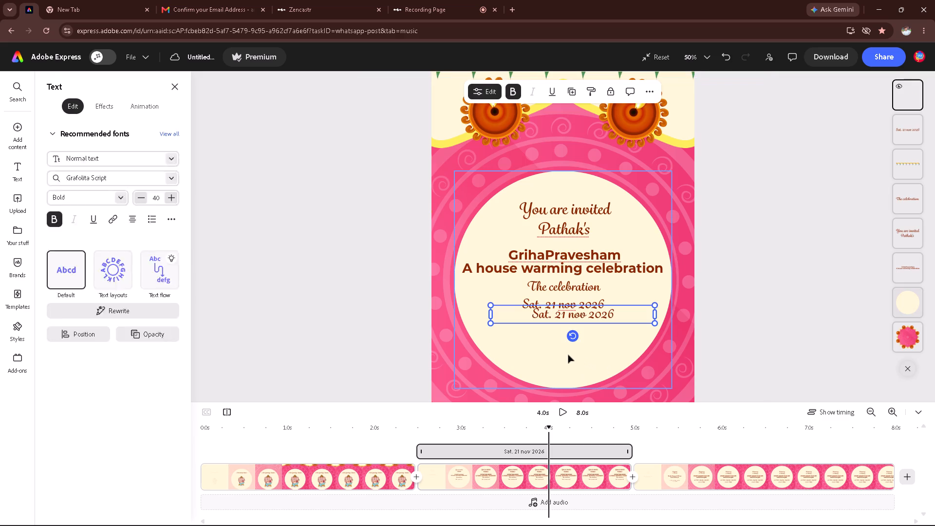
left_click_drag(570, 317, 564, 325)
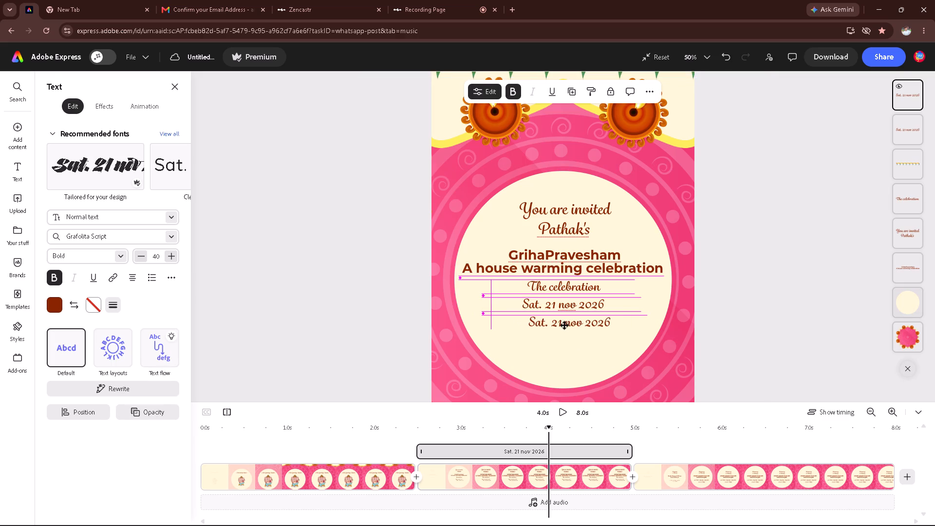
left_click_drag(564, 325, 561, 327)
Replace the duplicated date beneath "Sat. 21 nov 2026" with the Notepad line "Time - 7 pm onwards".
left_click(570, 327)
left_click(570, 324)
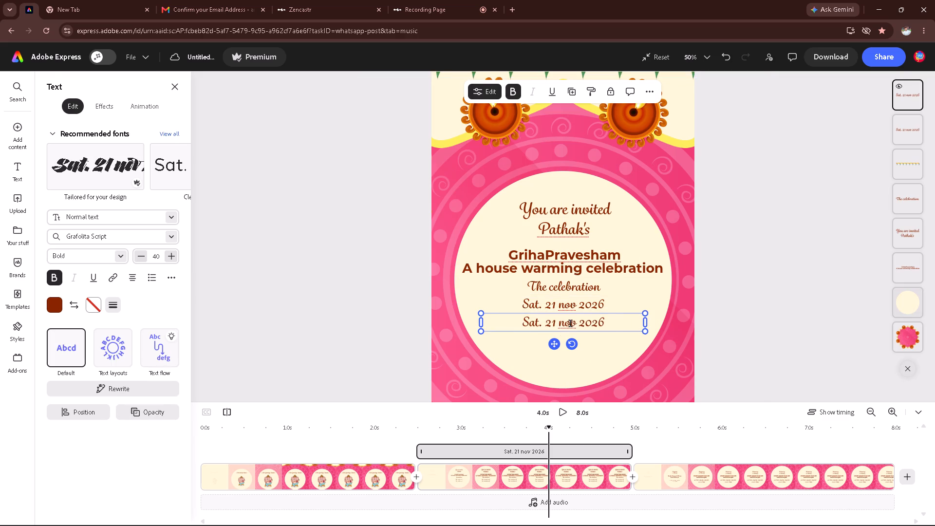
left_click_drag(613, 325, 487, 340)
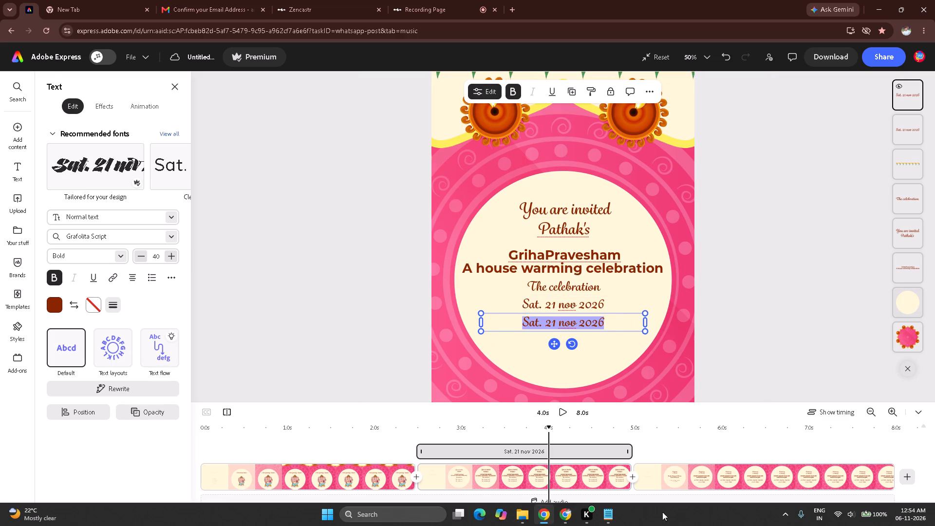
left_click(610, 519)
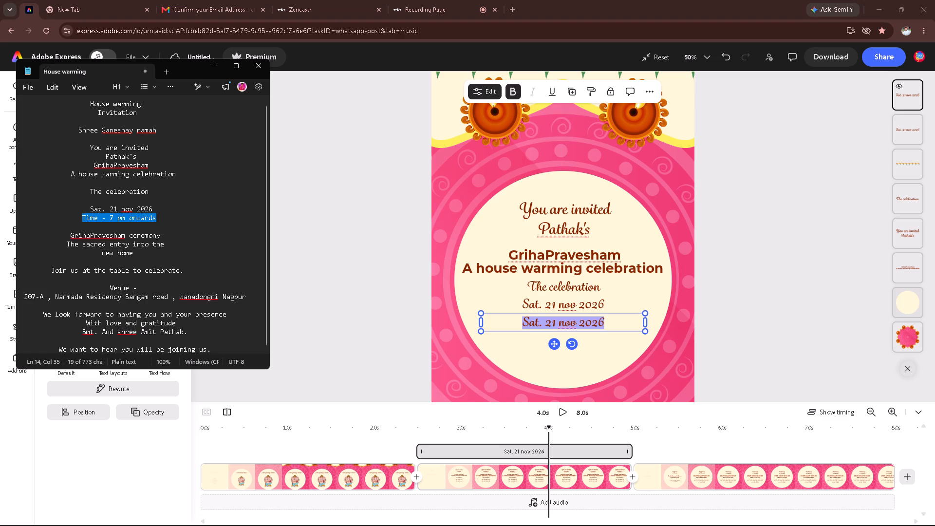
key("ctrl+c")
key("ctrl+c")
left_click_drag(523, 322, 617, 322)
key("ctrl+v")
key("b")
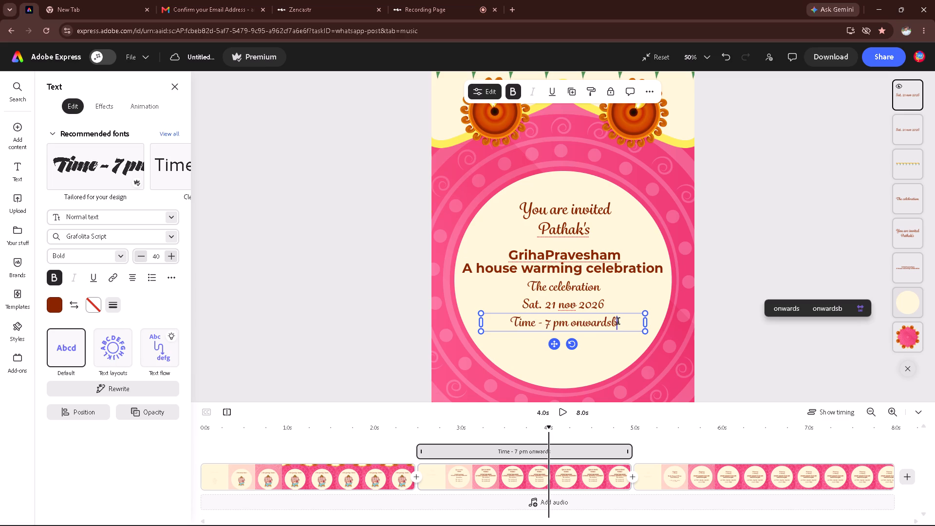
key("BackSpace")
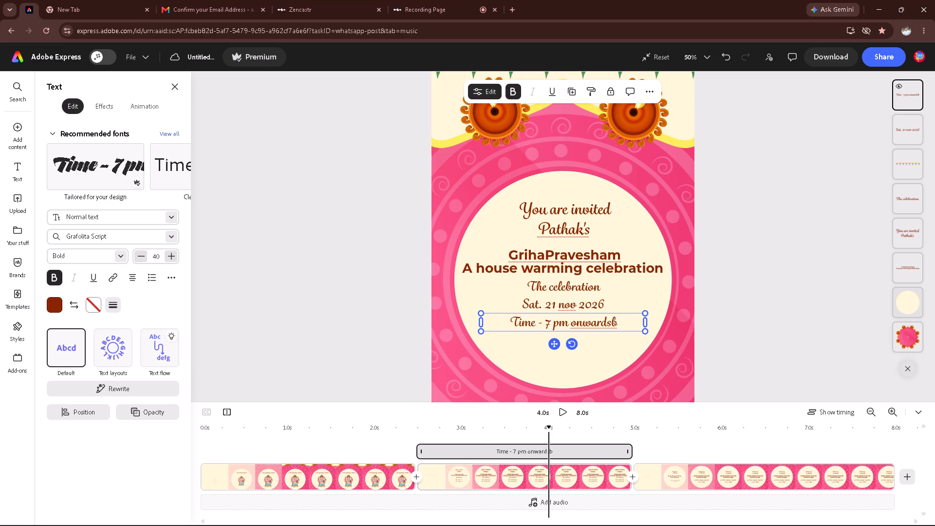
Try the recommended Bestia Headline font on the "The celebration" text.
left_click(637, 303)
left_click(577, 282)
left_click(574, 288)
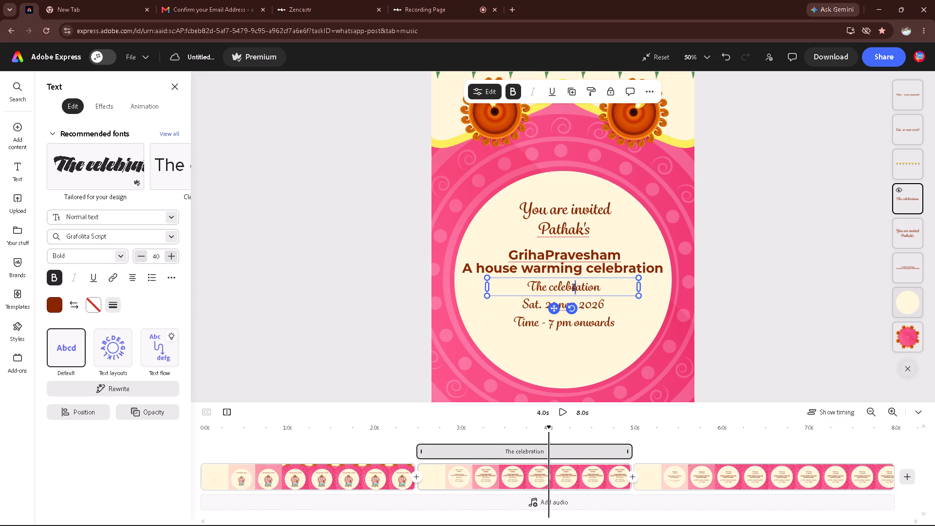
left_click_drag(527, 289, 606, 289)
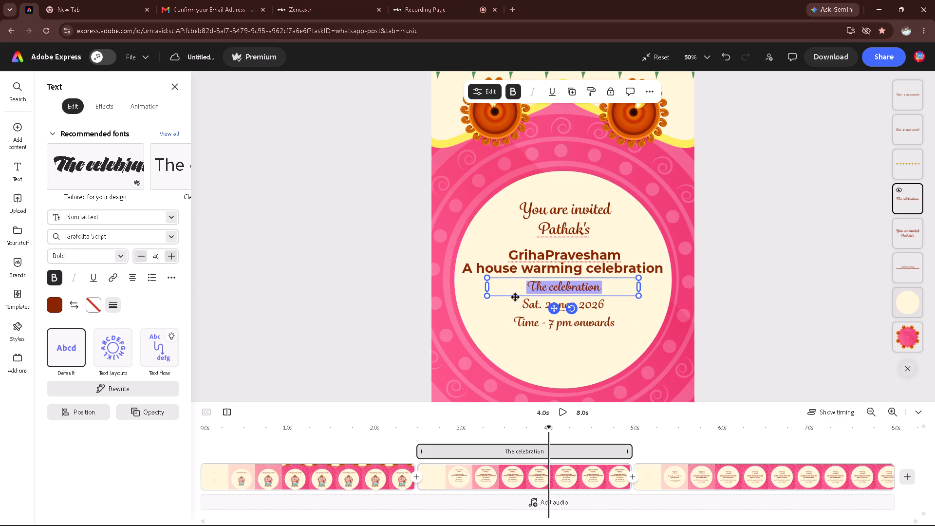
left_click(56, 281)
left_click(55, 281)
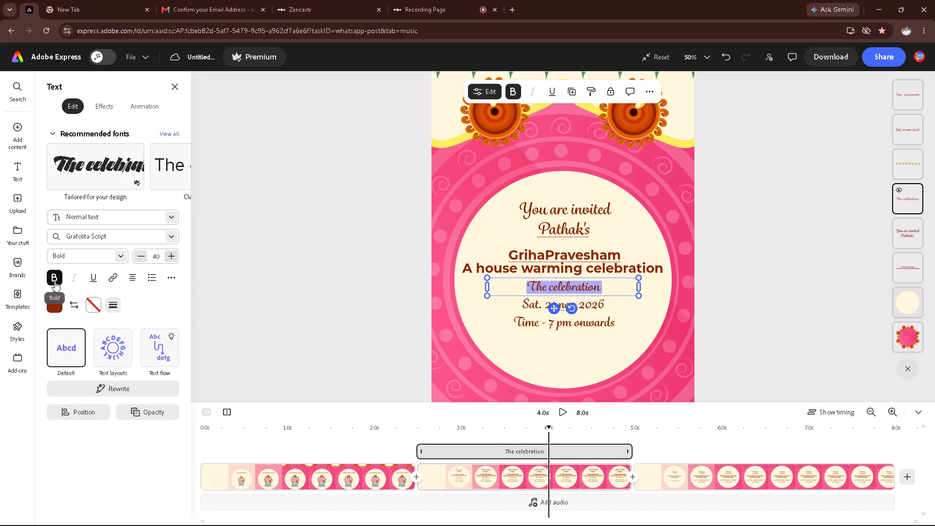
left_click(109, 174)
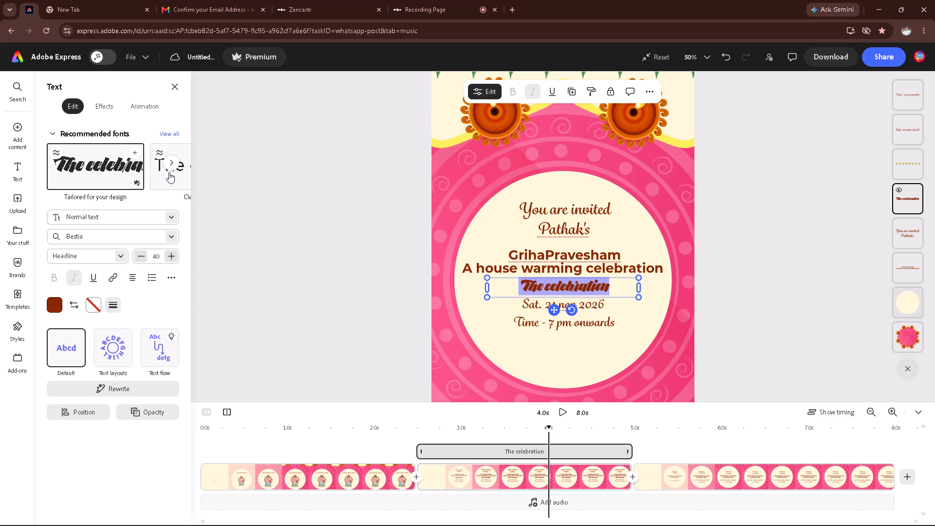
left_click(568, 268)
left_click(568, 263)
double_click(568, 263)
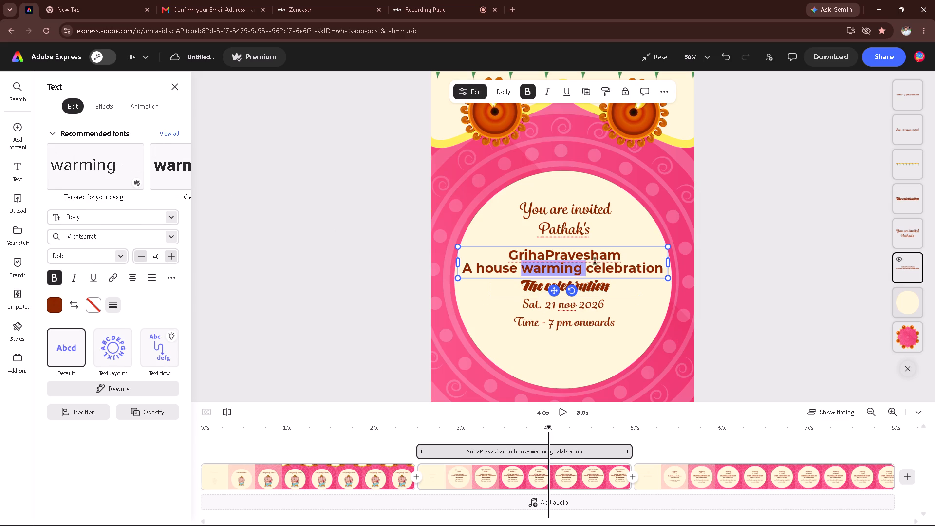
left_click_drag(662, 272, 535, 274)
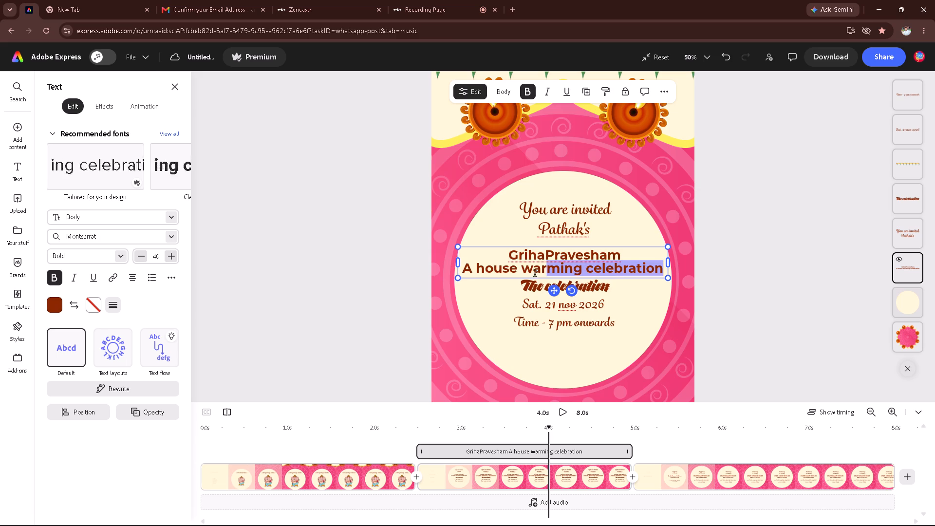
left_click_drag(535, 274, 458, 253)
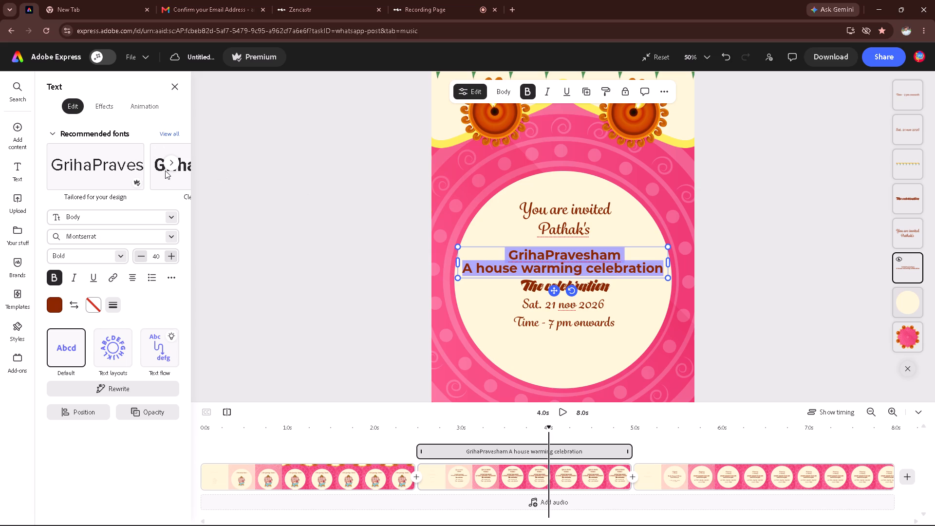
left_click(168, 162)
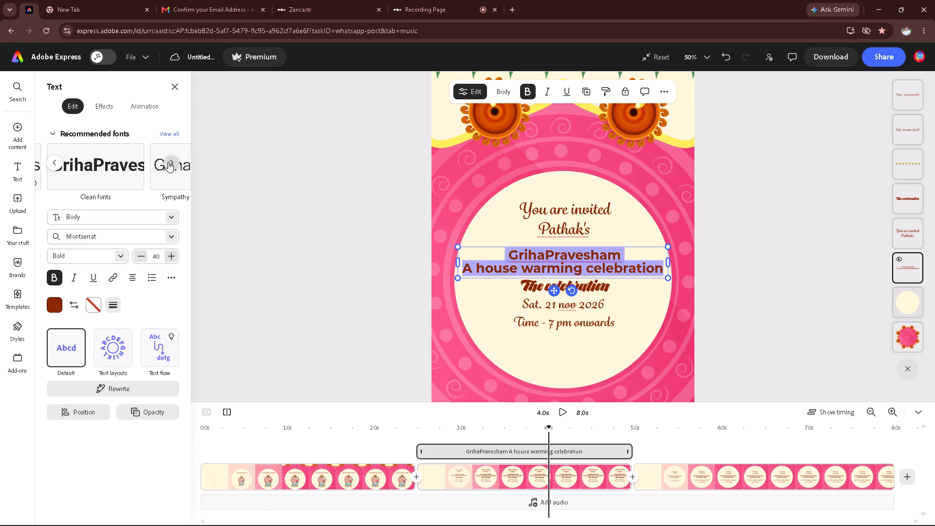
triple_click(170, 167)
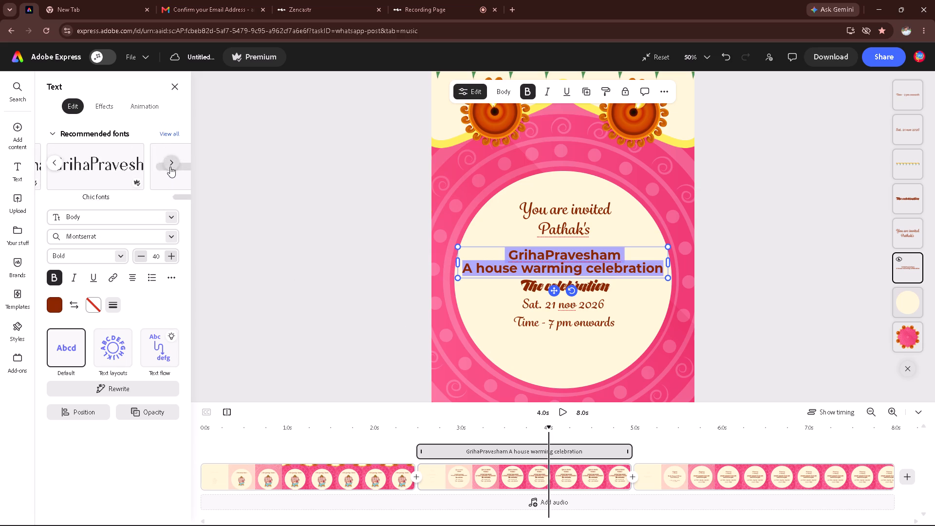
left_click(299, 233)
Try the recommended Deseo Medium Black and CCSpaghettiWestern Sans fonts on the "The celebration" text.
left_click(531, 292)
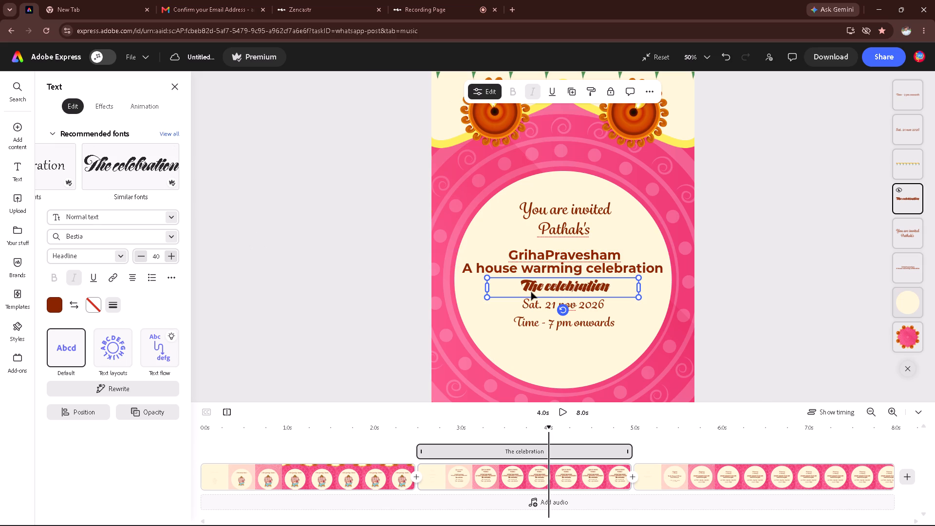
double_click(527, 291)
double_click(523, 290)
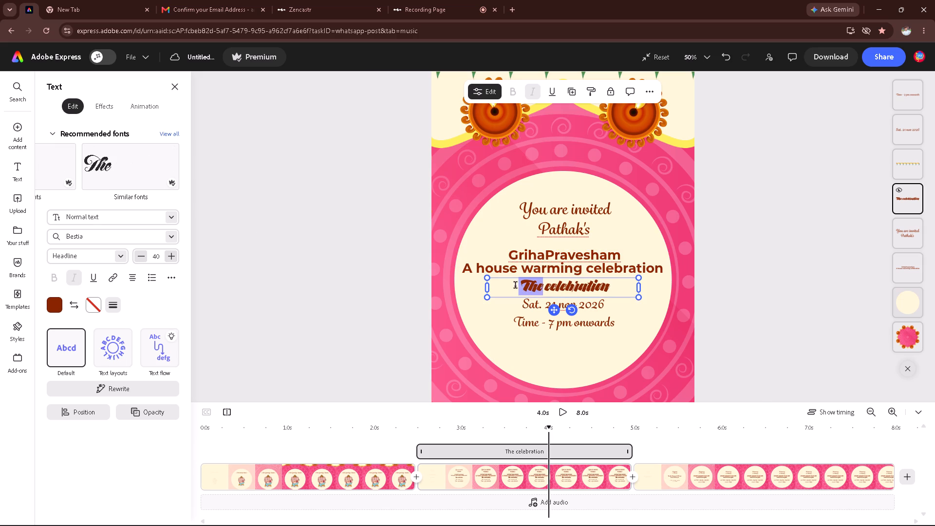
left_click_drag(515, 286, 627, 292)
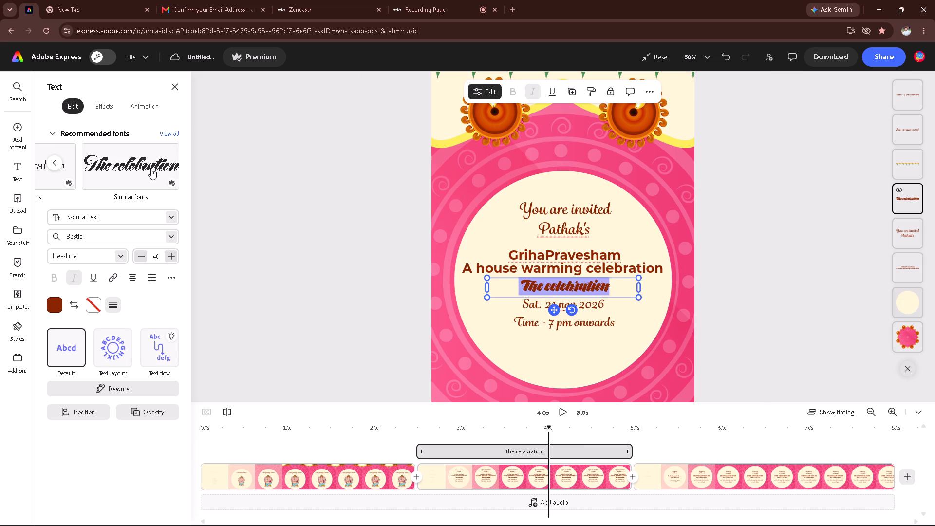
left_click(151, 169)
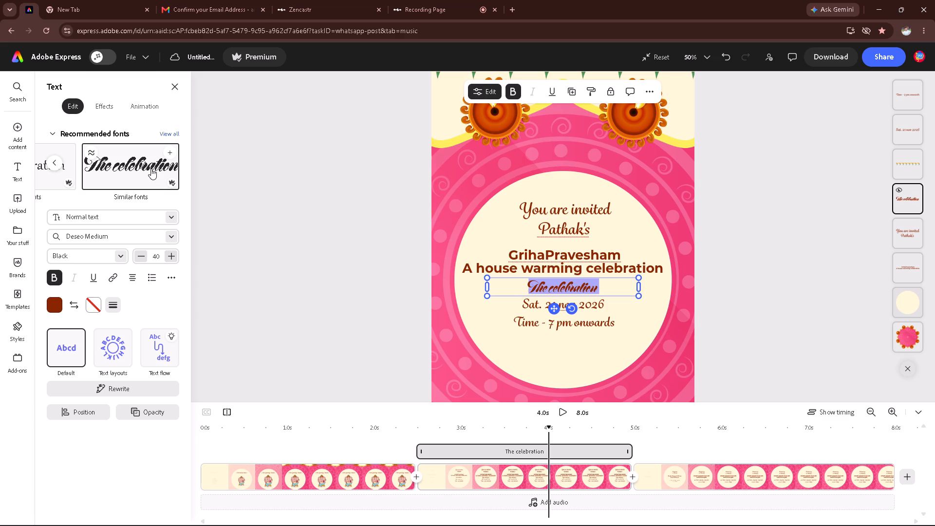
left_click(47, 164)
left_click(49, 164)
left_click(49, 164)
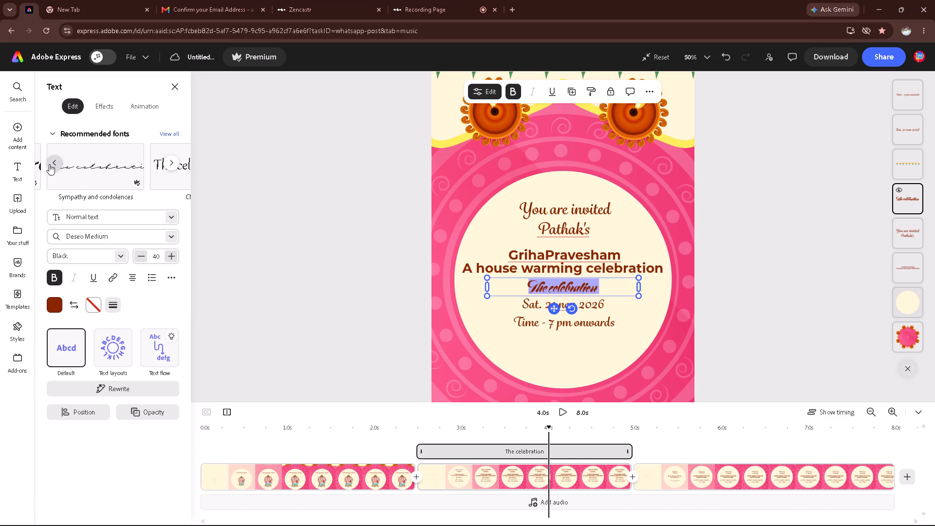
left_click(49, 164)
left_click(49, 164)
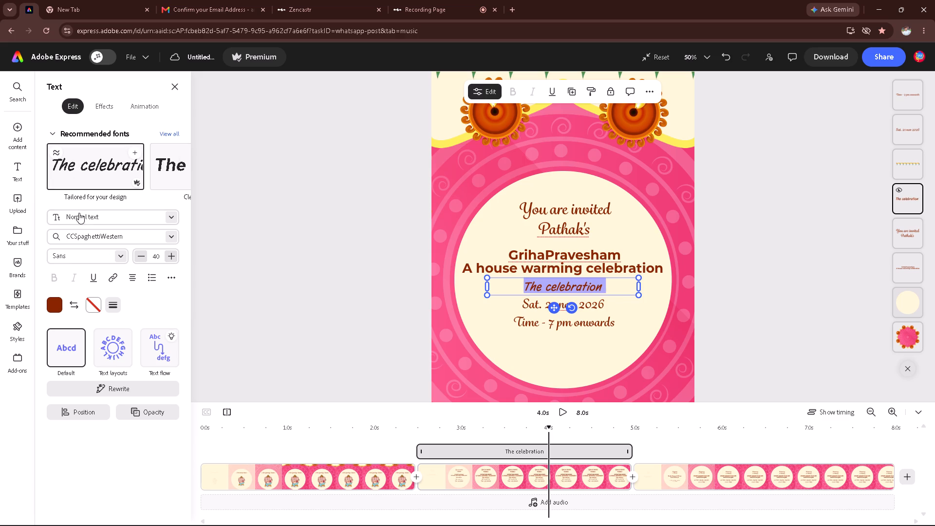
Apply the Title text style to the "The celebration" text.
left_click(169, 214)
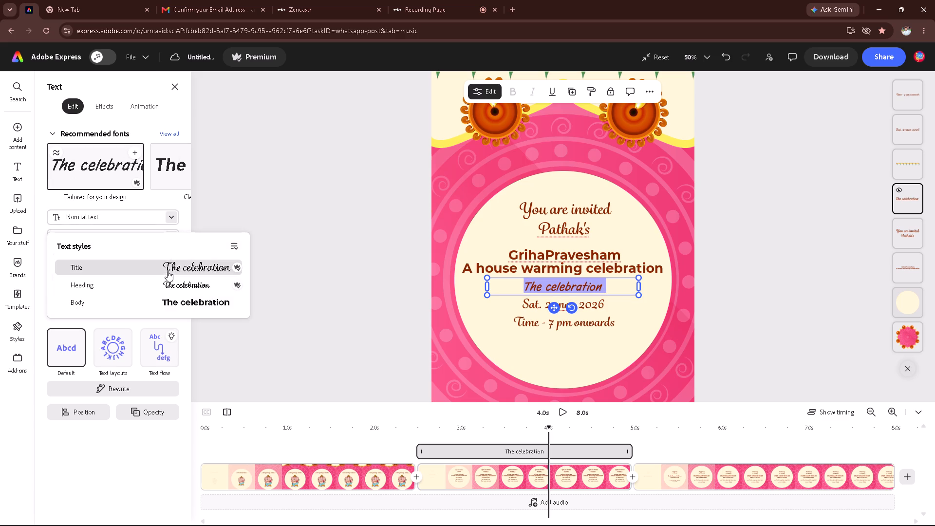
left_click(176, 268)
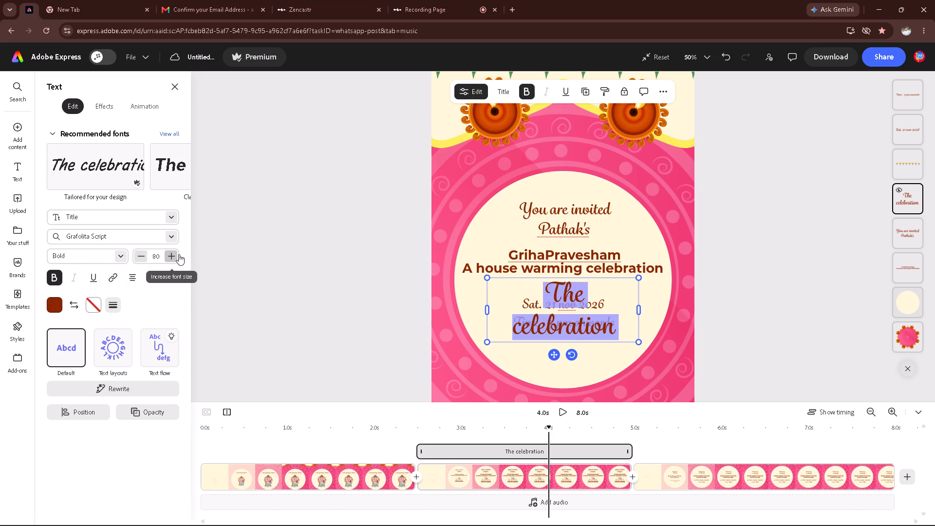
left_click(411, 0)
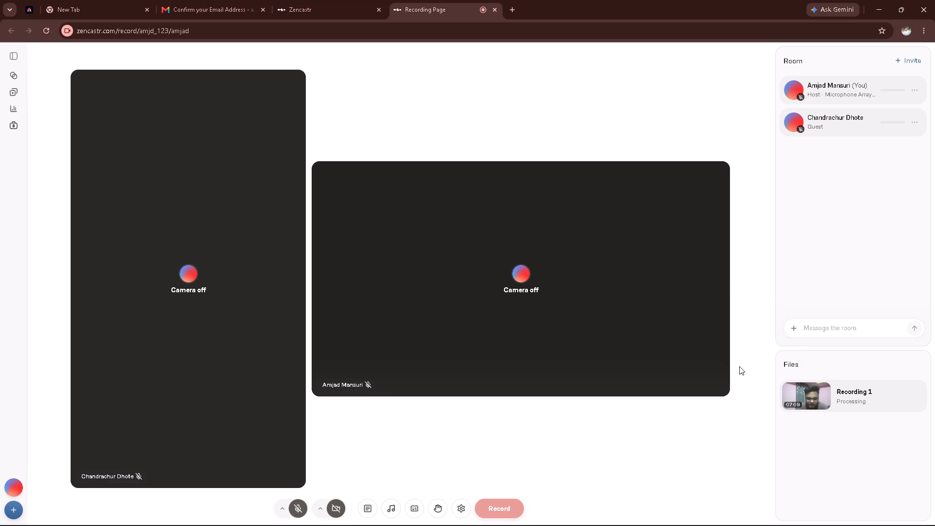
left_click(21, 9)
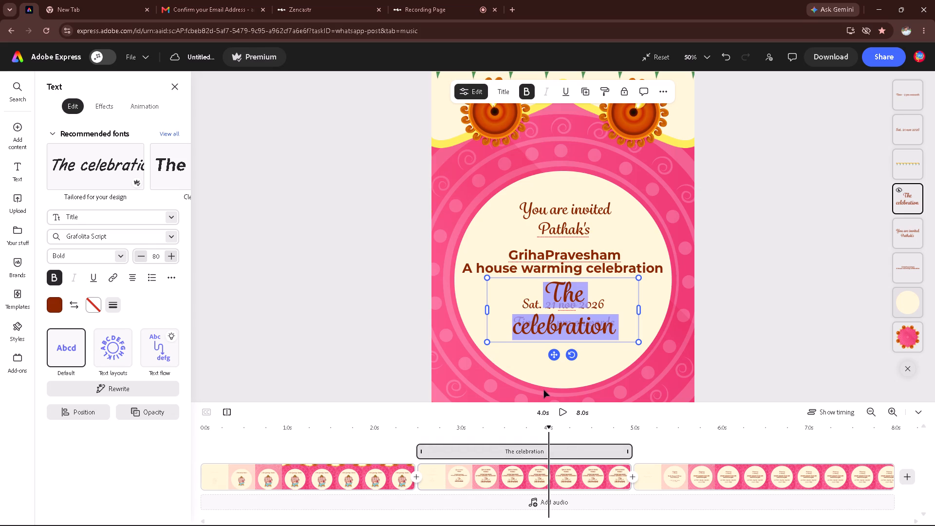
Set the font of the "The celebration" text to Tangier Bold.
left_click(174, 232)
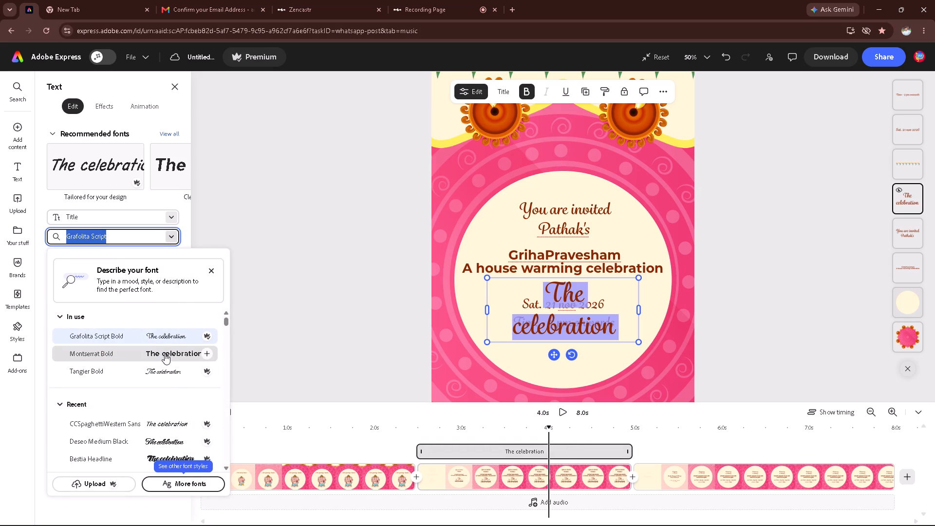
scroll(172, 373, "down", 1)
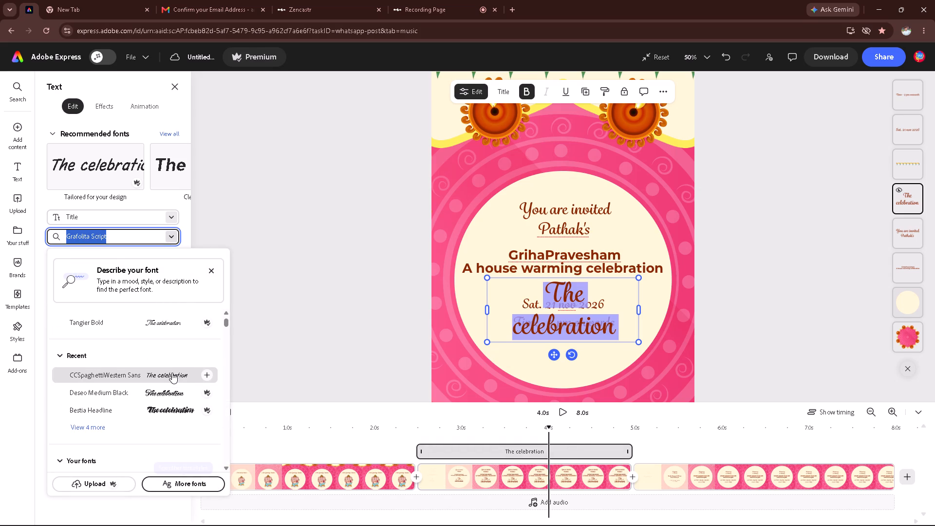
scroll(175, 382, "up", 1)
left_click(175, 374)
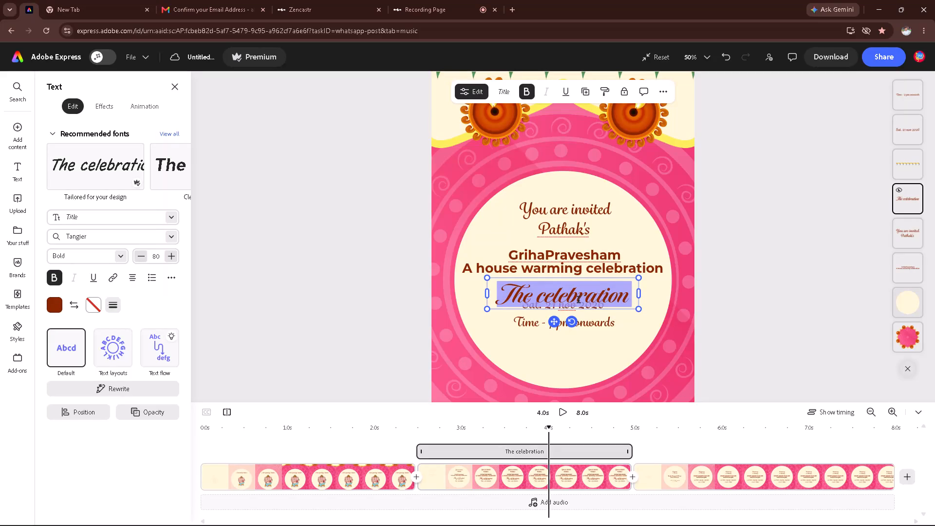
left_click(574, 357)
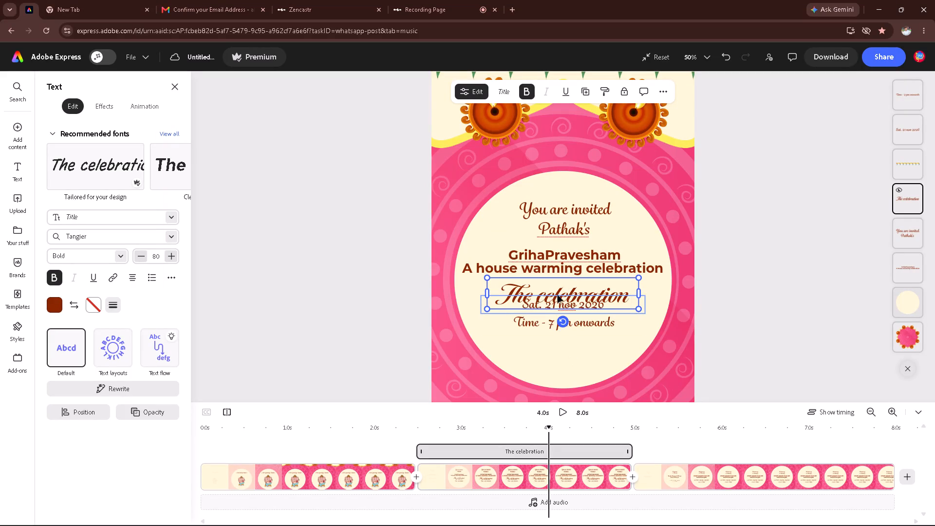
Nudge "The celebration" up slightly and the date and time lines down so the three lines stack centred without overlapping.
left_click(567, 291)
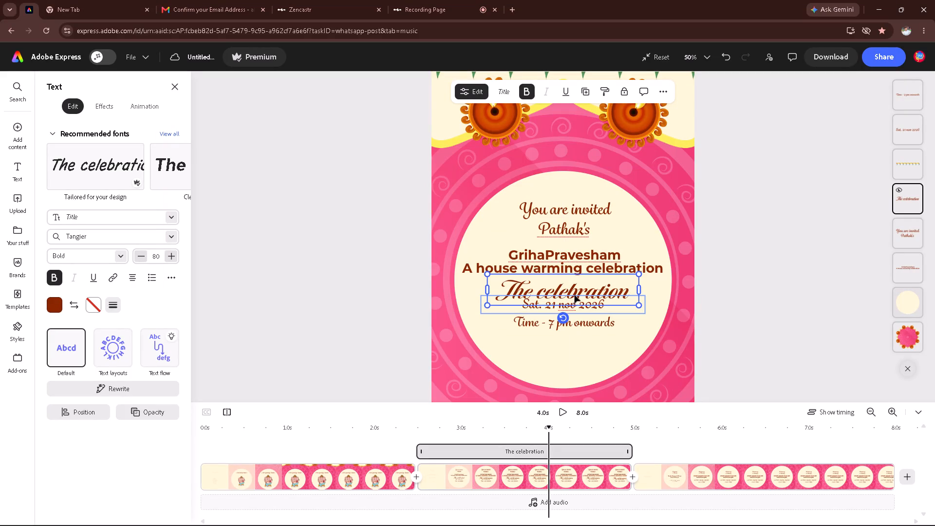
left_click_drag(569, 310, 569, 314)
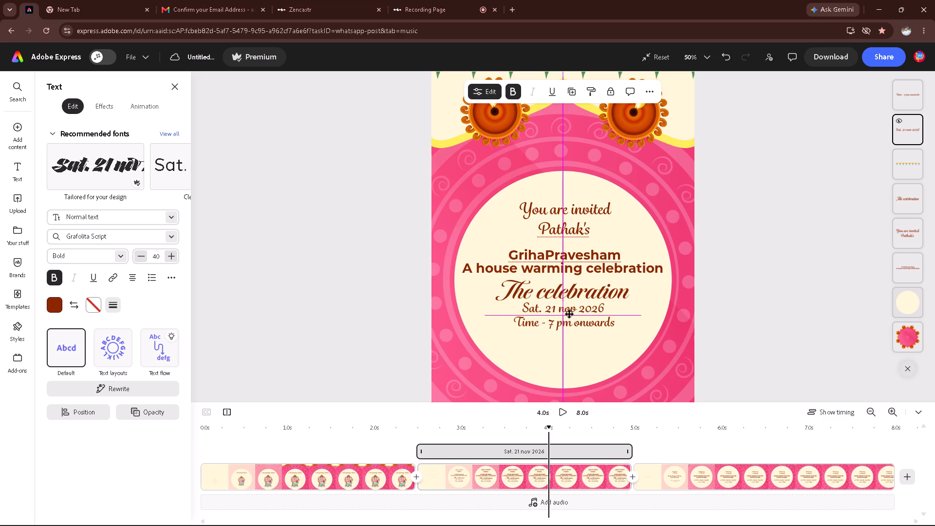
left_click_drag(569, 314, 569, 315)
left_click(572, 324)
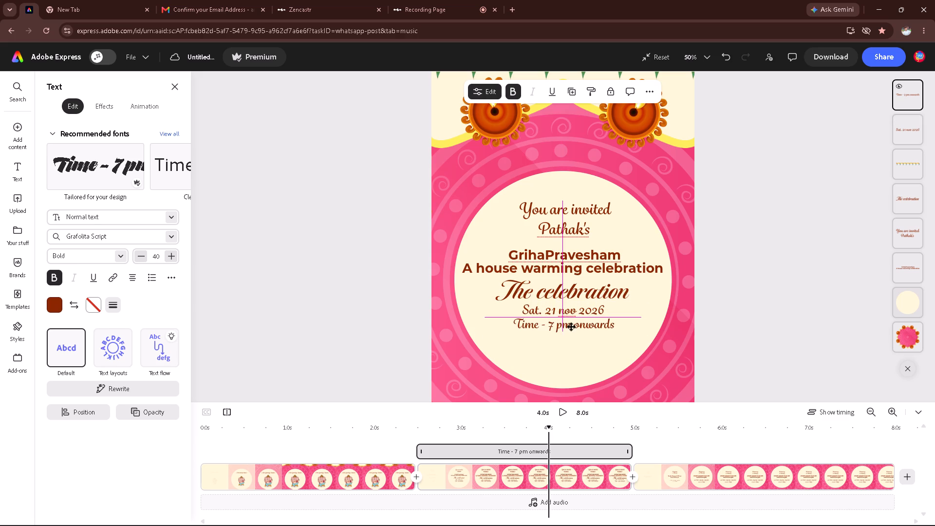
left_click(577, 349)
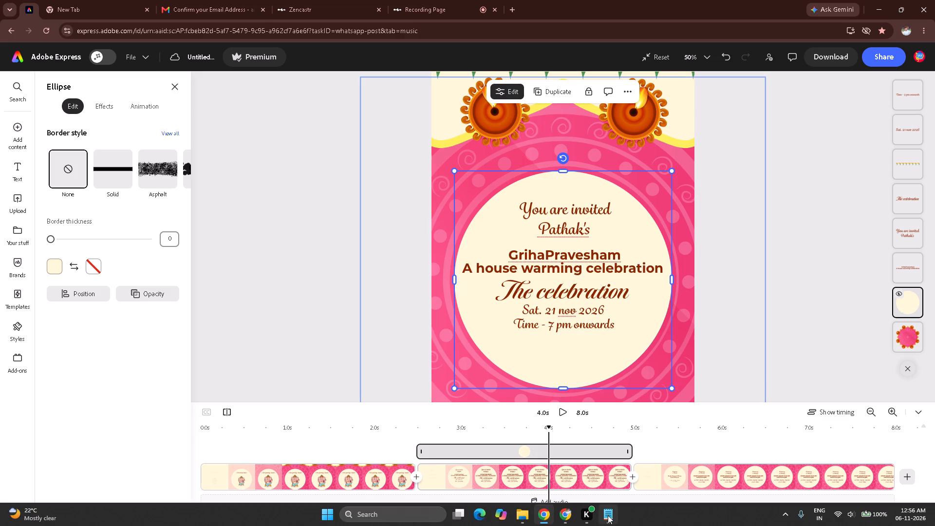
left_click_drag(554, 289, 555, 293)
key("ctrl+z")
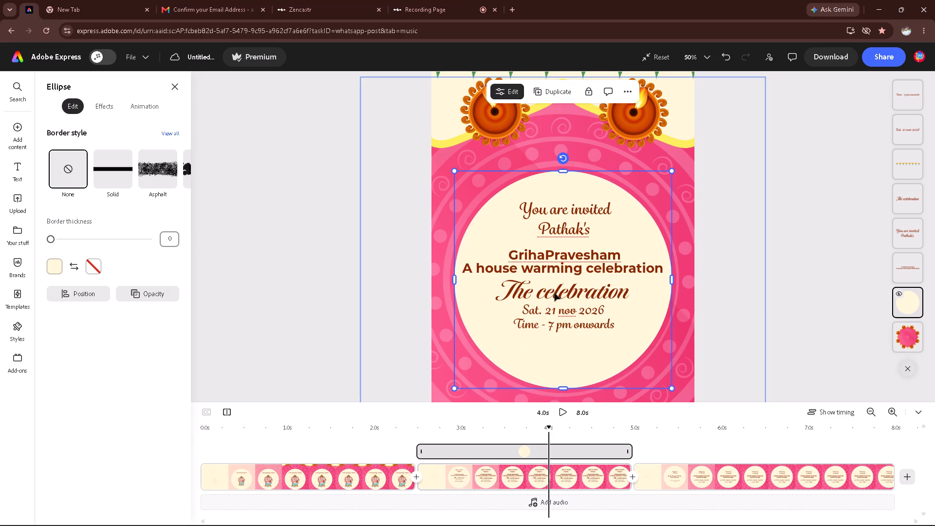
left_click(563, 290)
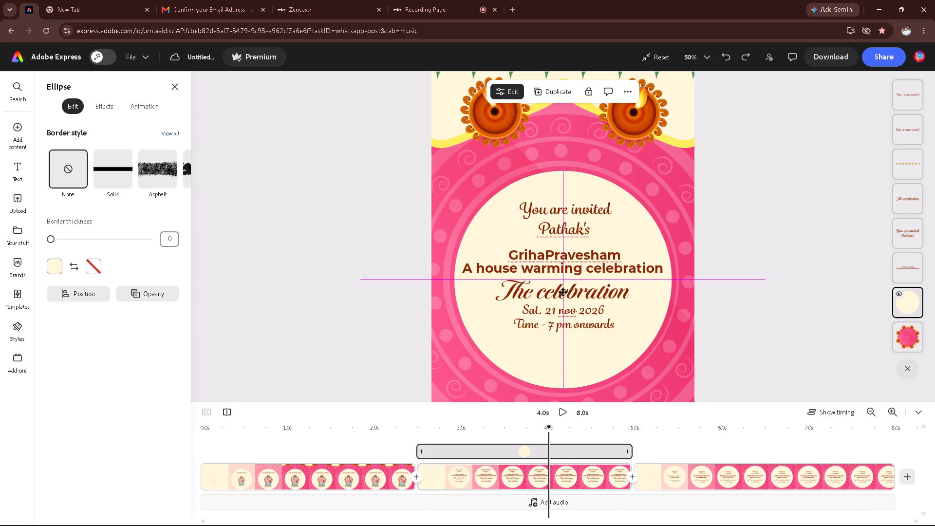
Undo the last move, and shift "The celebration", the date line and the time line slightly down for even, centred spacing.
key("ctrl+z")
left_click(575, 294)
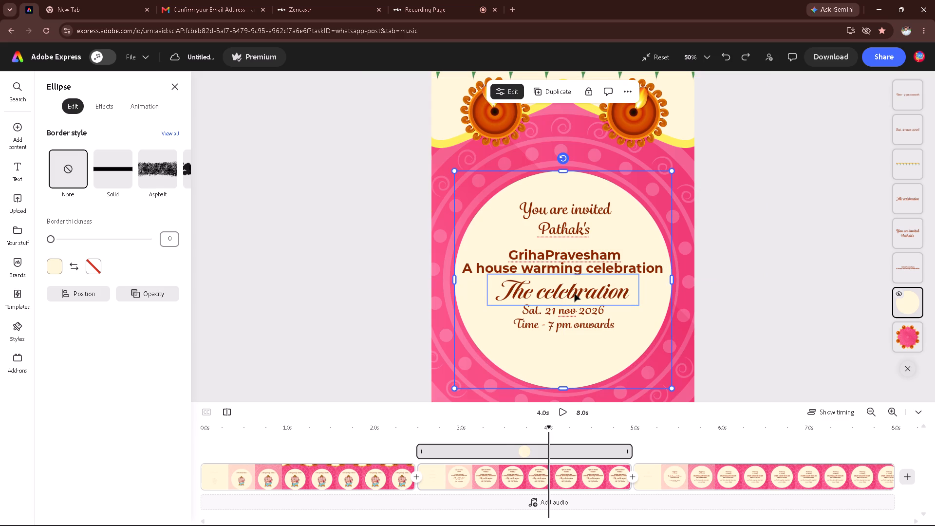
left_click(575, 294)
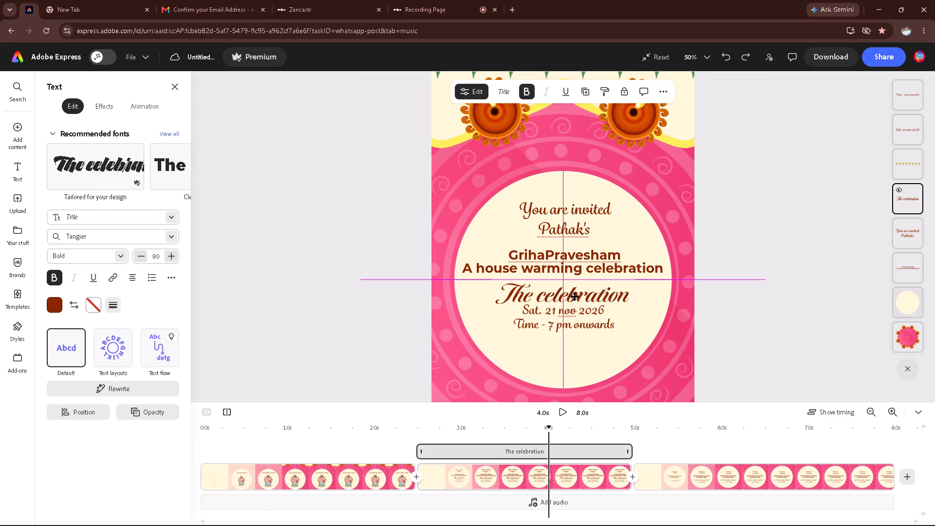
left_click_drag(572, 312, 572, 316)
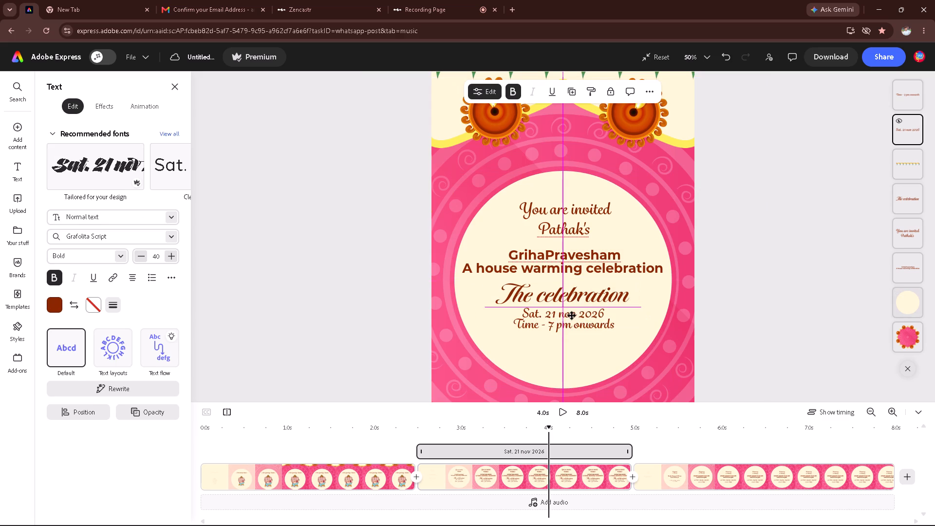
left_click_drag(572, 316, 572, 319)
left_click_drag(573, 330, 573, 338)
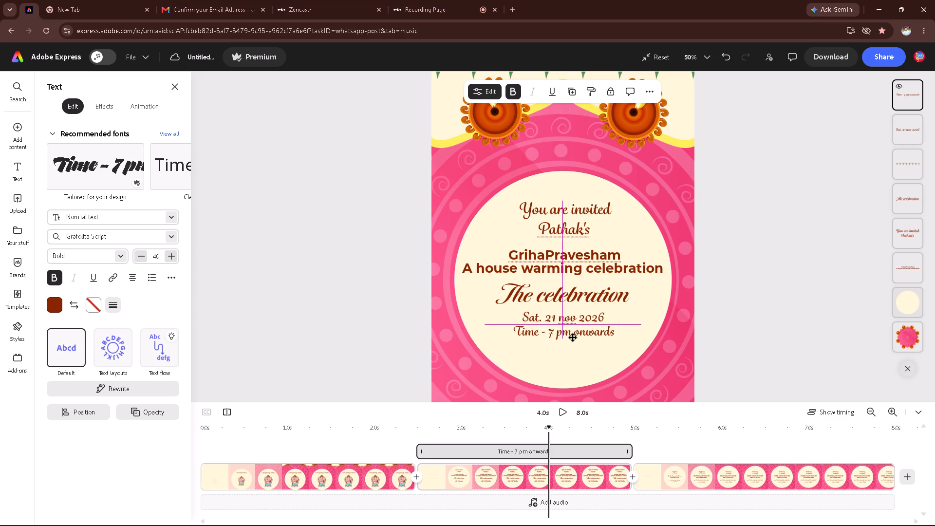
left_click_drag(573, 338, 572, 338)
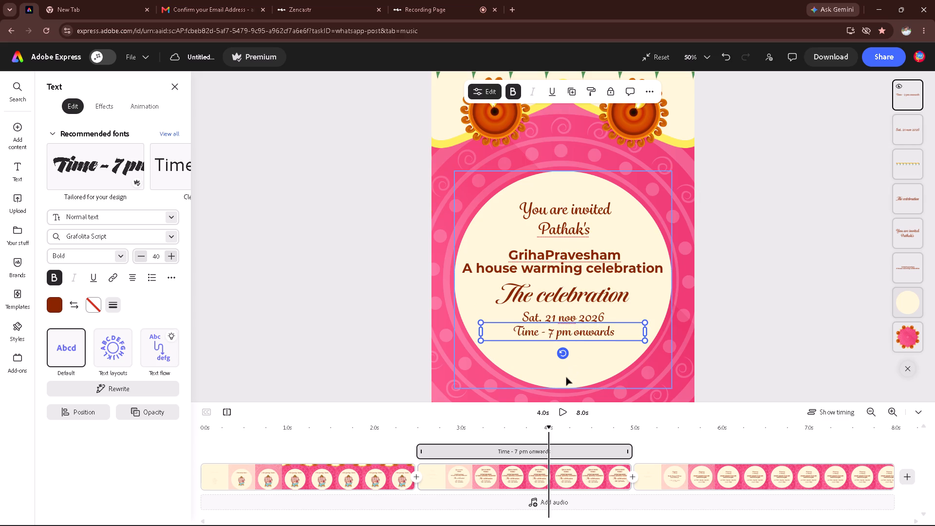
left_click(566, 377)
left_click(536, 342)
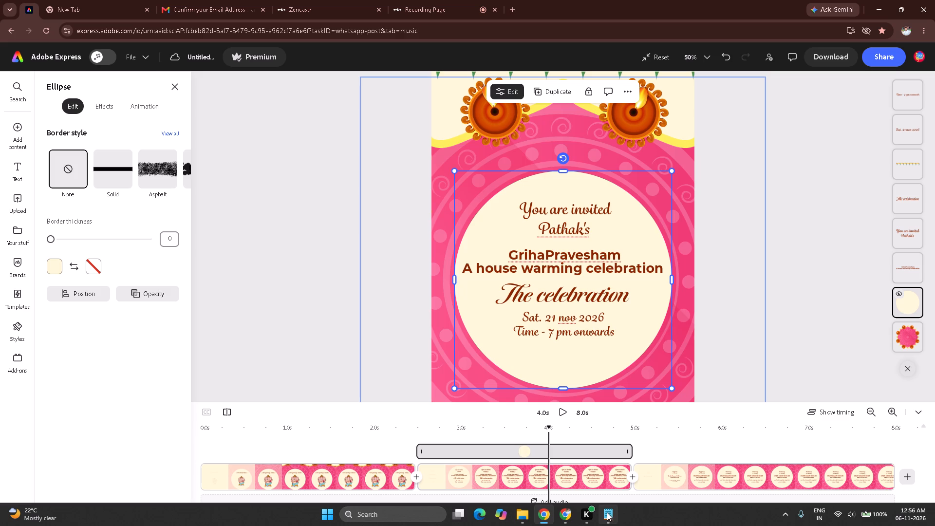
Select the "GrihaPravesham ceremony" line in the Notepad wording.
left_click(607, 512)
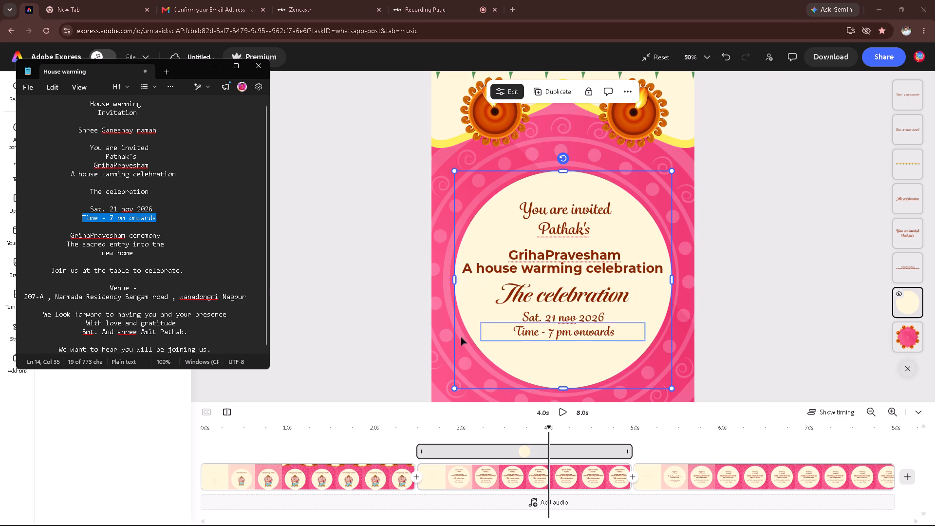
left_click_drag(70, 232, 131, 237)
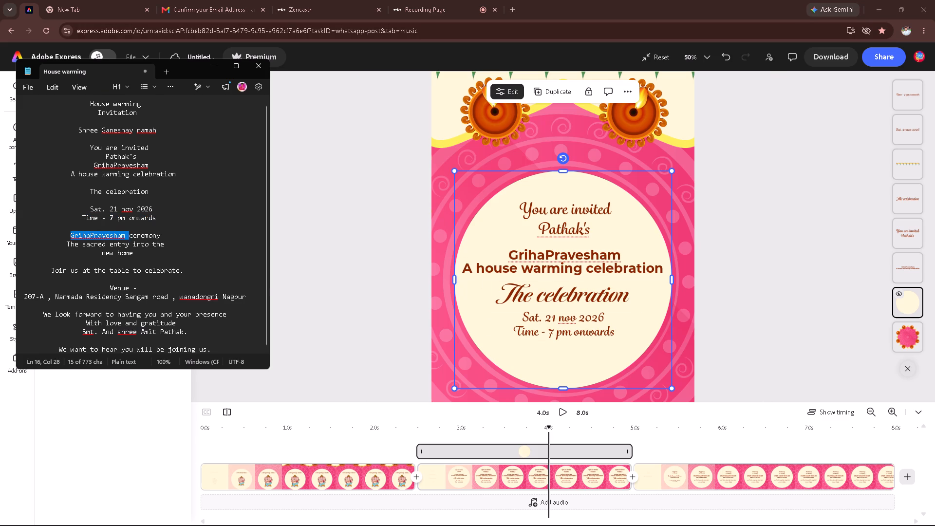
left_click_drag(131, 237, 164, 237)
left_click_drag(164, 237, 164, 237)
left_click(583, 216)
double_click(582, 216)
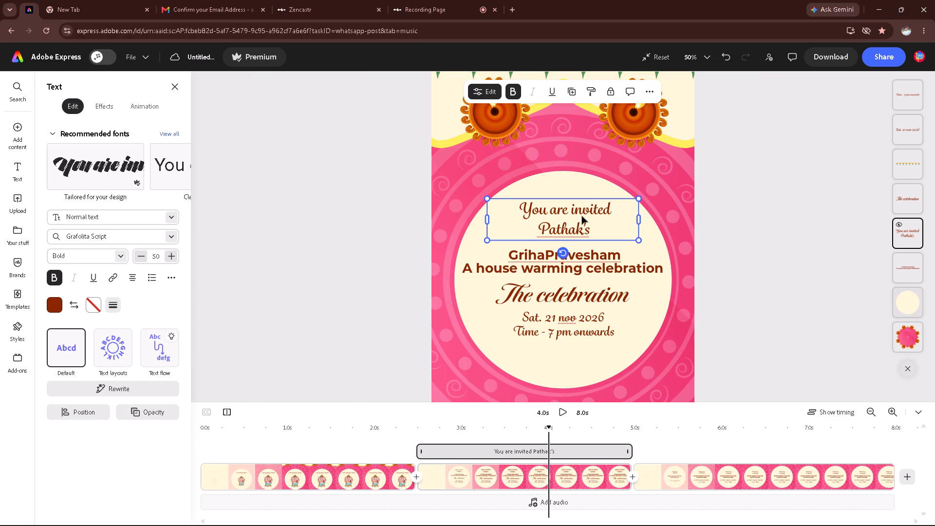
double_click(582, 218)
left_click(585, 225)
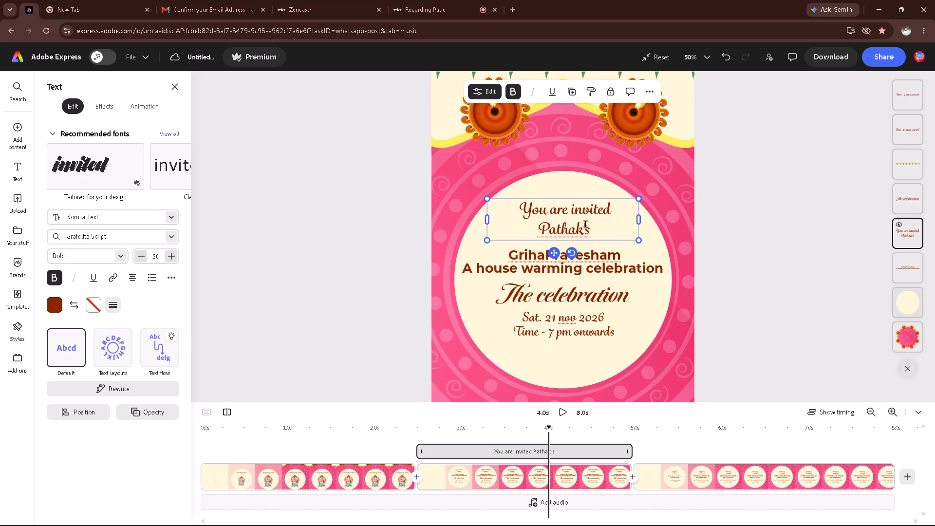
Copy the first scene's "|| Shree Ganeshaye Namah ||" text into the second scene and place it just below the time line.
left_click_drag(410, 425, 372, 425)
left_click(363, 425)
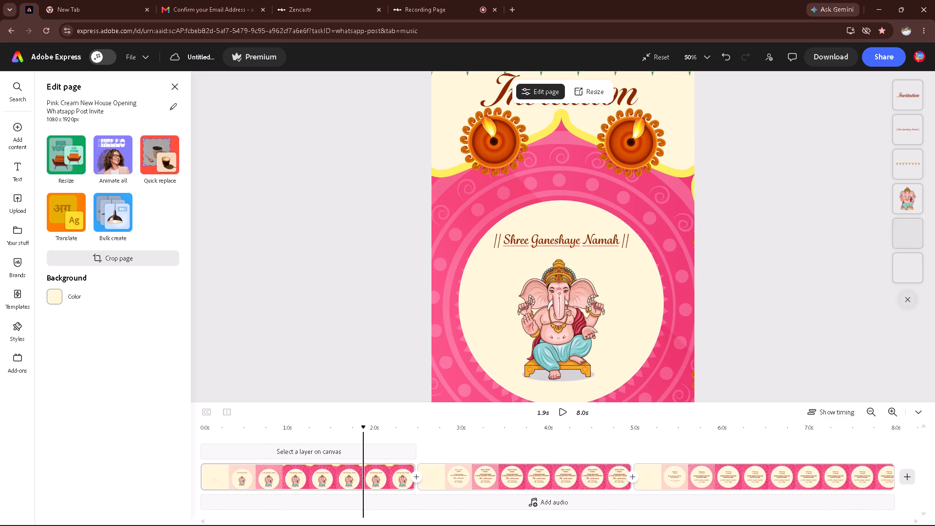
left_click_drag(352, 431, 346, 432)
double_click(540, 239)
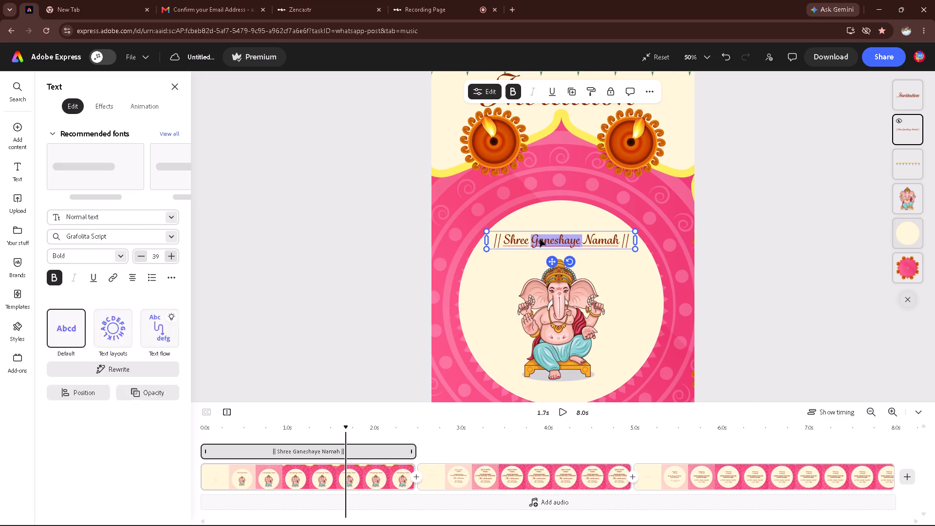
left_click(631, 244)
left_click_drag(630, 244, 430, 245)
key("ctrl+c")
key("ctrl+c")
key("ctrl+c")
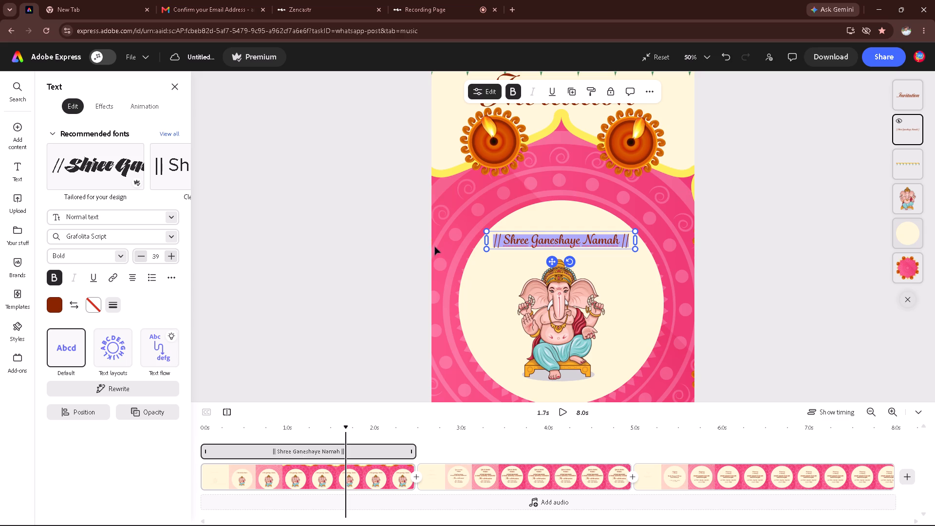
left_click(500, 434)
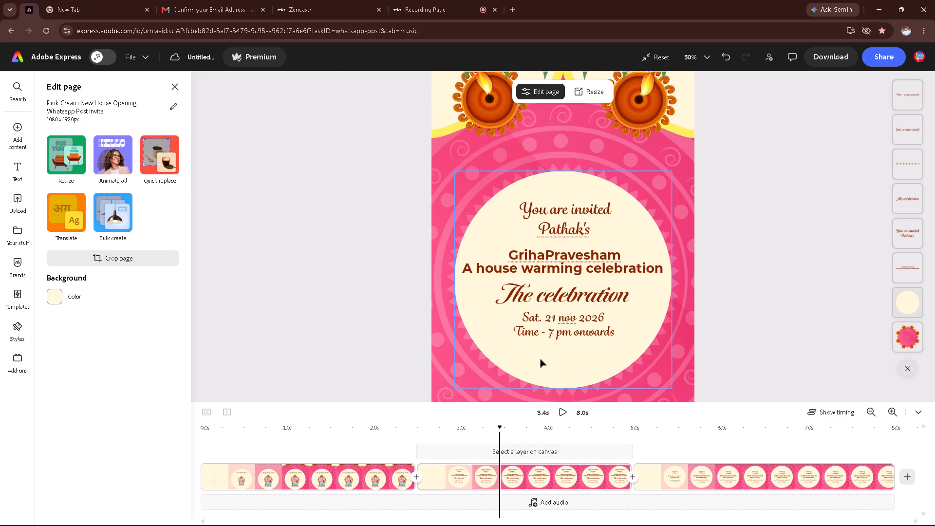
left_click(541, 359)
left_click_drag(701, 354, 705, 353)
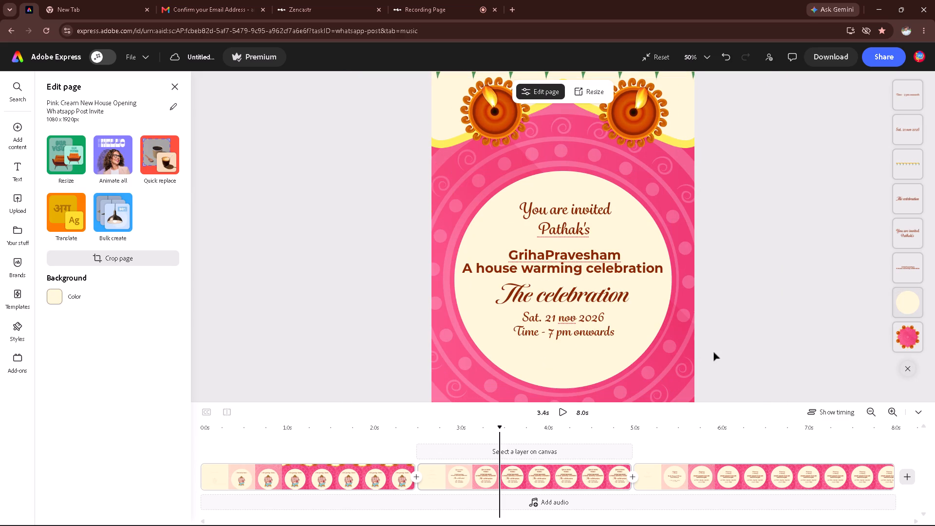
key("ctrl+v")
left_click_drag(561, 244, 556, 313)
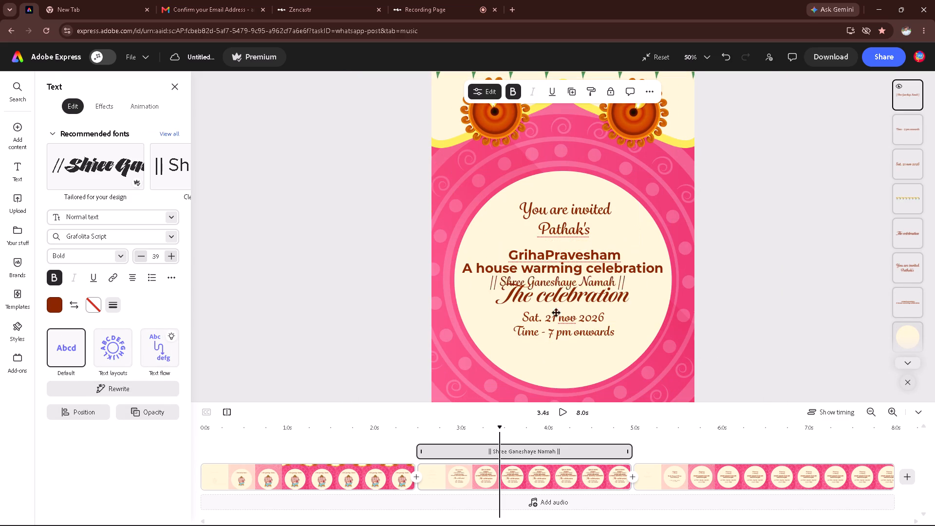
left_click_drag(556, 313, 555, 354)
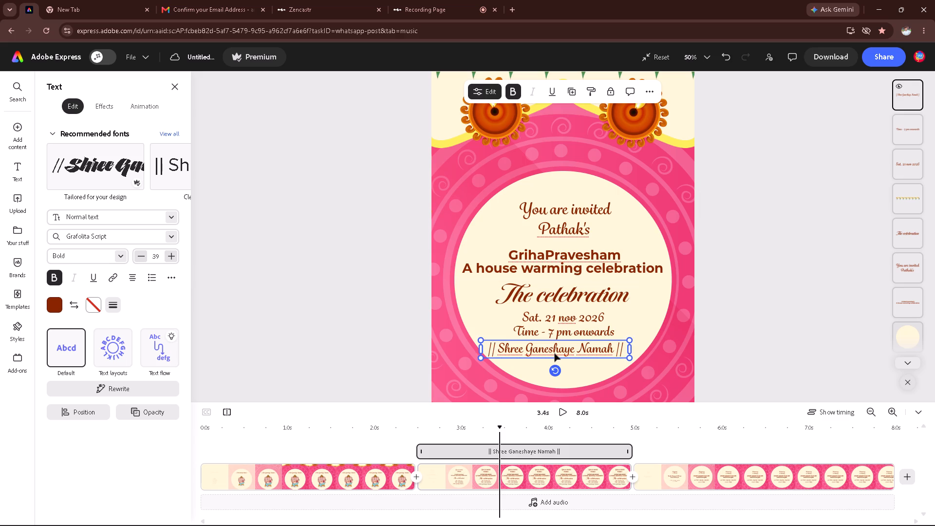
Replace the copied text with "GrihaPravesham ceremony" from Notepad and centre it beneath the time line.
double_click(555, 354)
left_click_drag(488, 352, 506, 352)
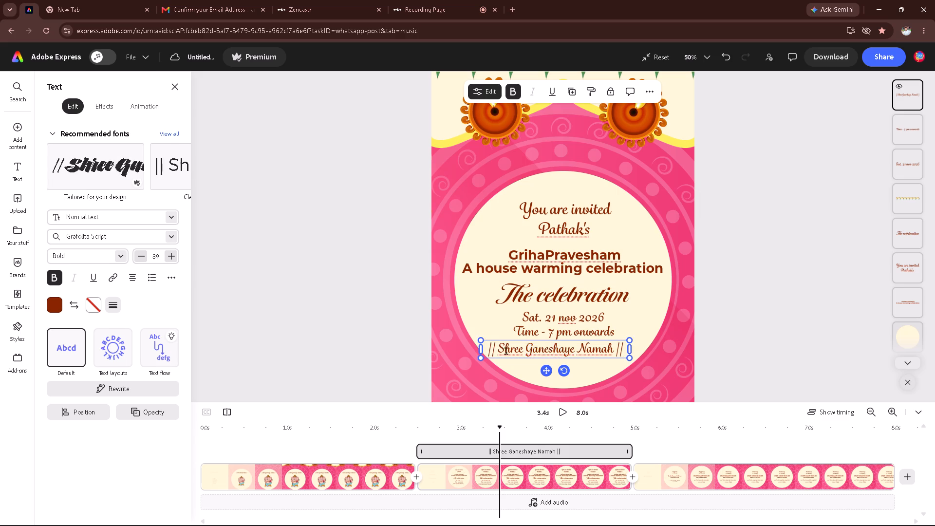
left_click_drag(506, 352, 631, 356)
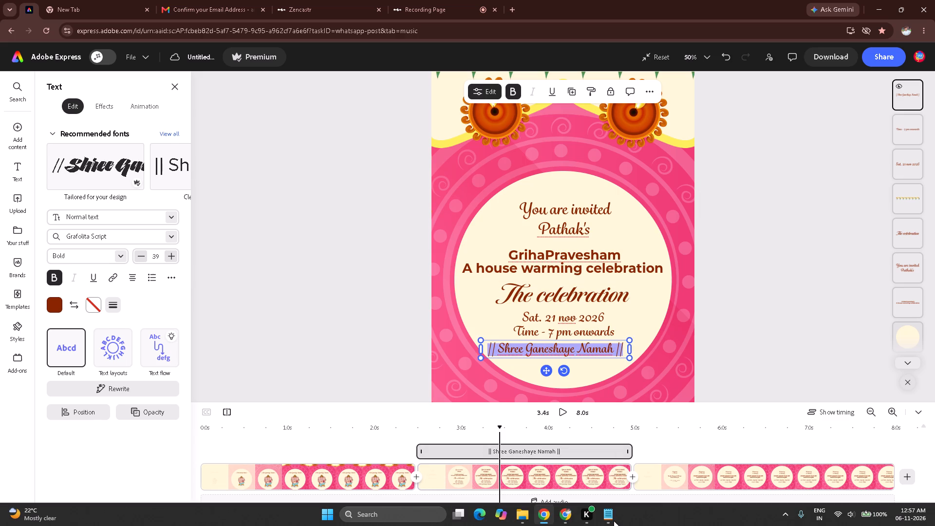
left_click(601, 514)
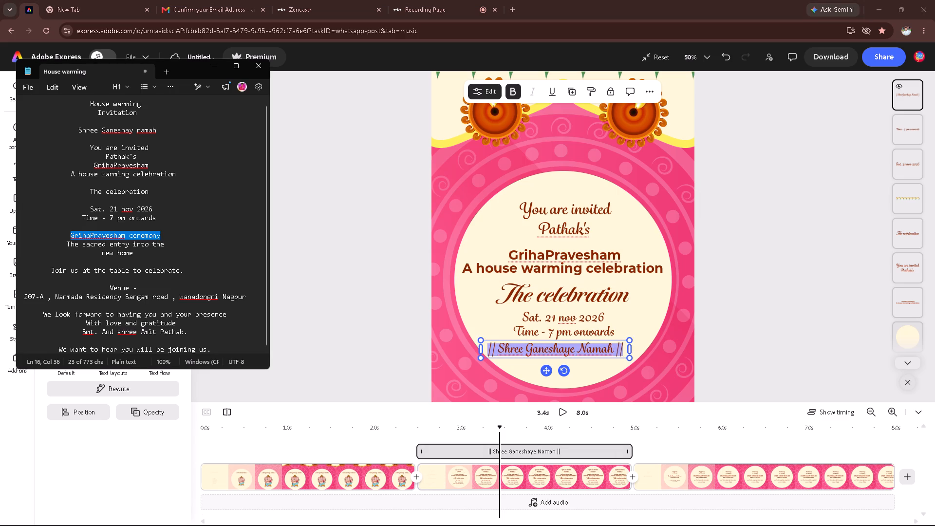
key("ctrl+c")
key("ctrl+c")
left_click_drag(487, 353, 647, 350)
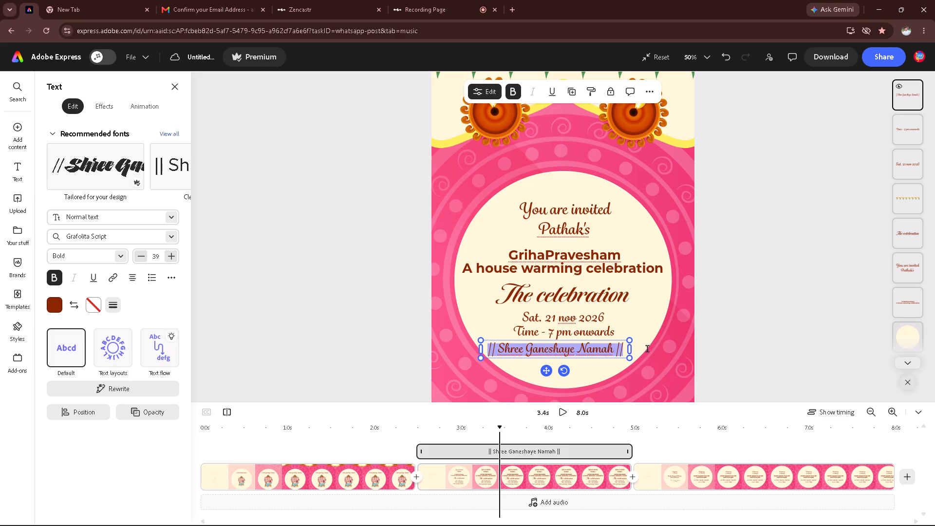
left_click_drag(647, 350, 650, 350)
key("ctrl+v")
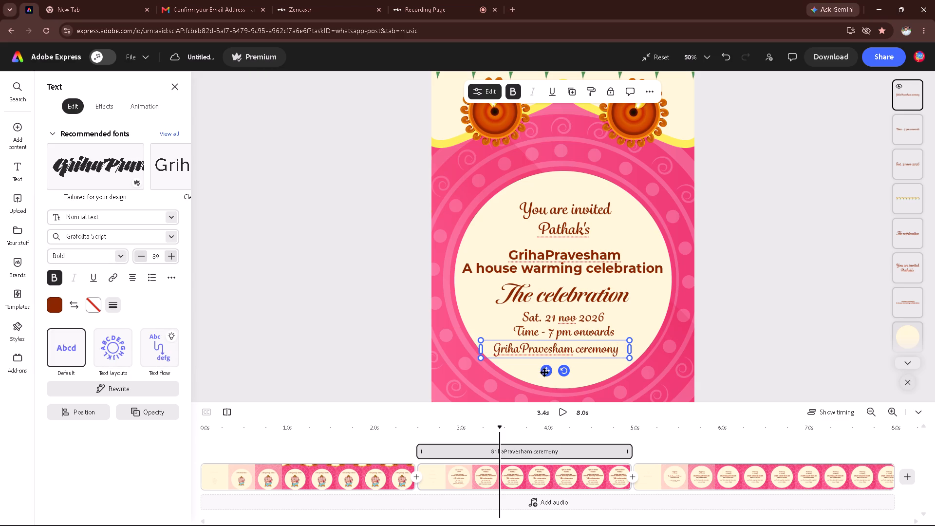
left_click_drag(545, 373, 550, 372)
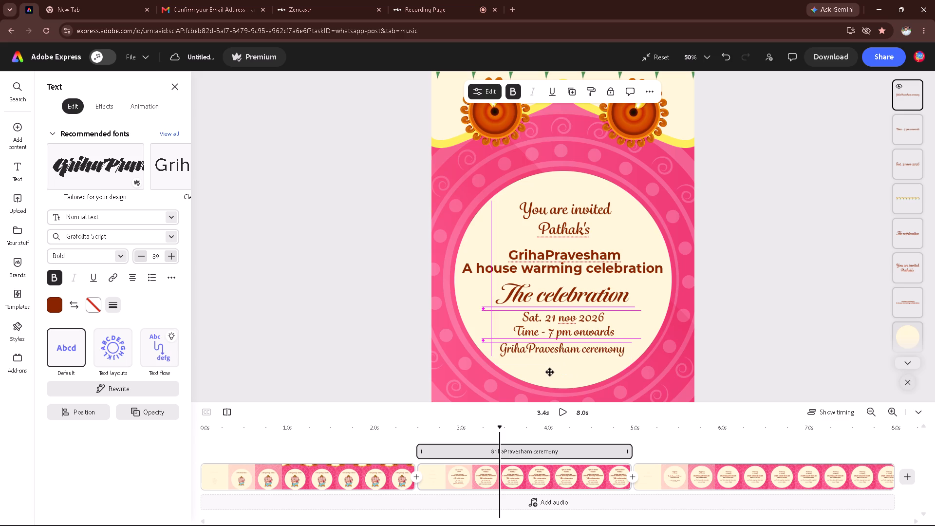
left_click_drag(550, 372, 552, 372)
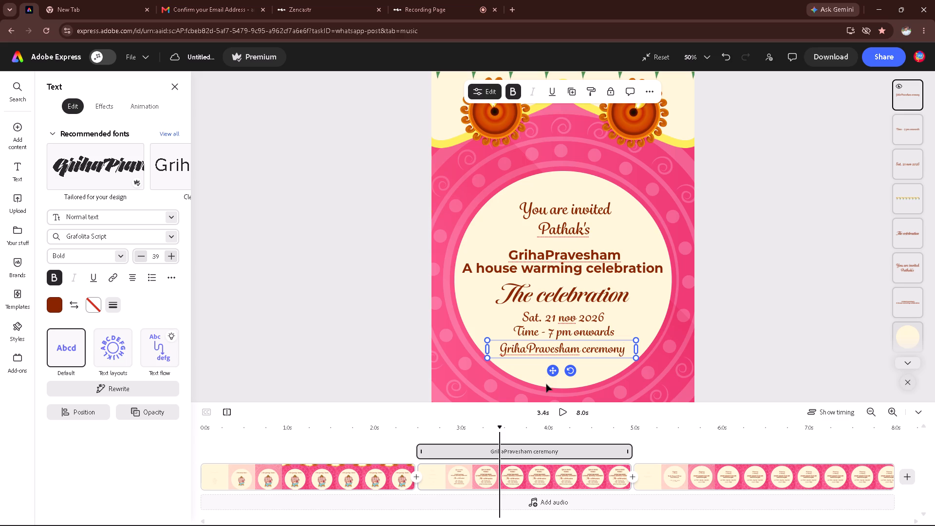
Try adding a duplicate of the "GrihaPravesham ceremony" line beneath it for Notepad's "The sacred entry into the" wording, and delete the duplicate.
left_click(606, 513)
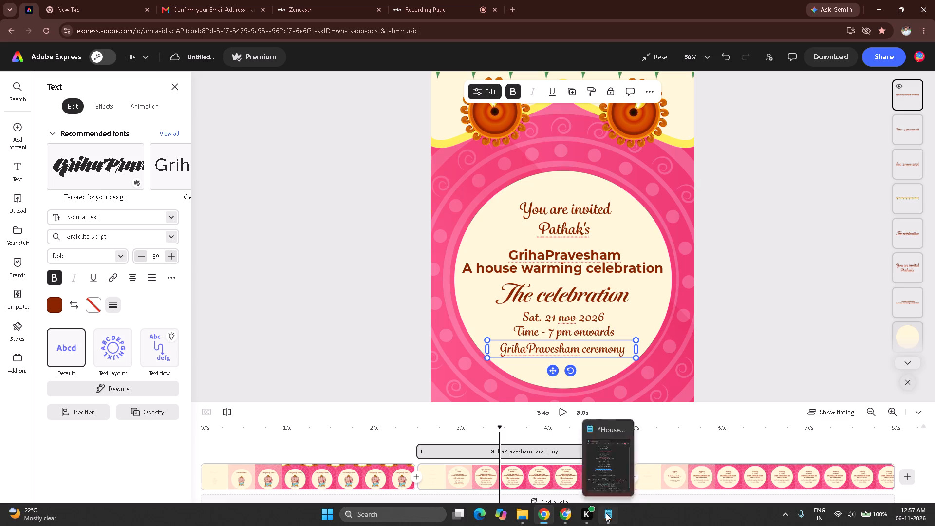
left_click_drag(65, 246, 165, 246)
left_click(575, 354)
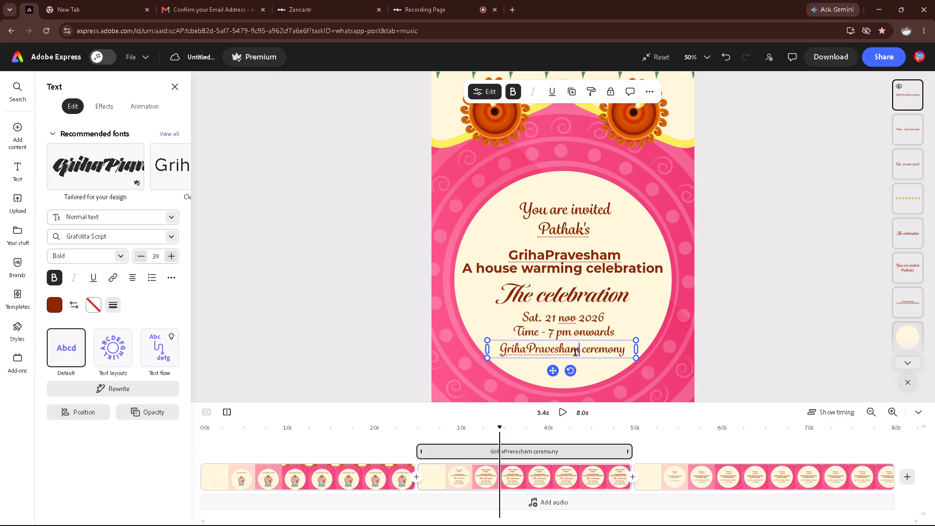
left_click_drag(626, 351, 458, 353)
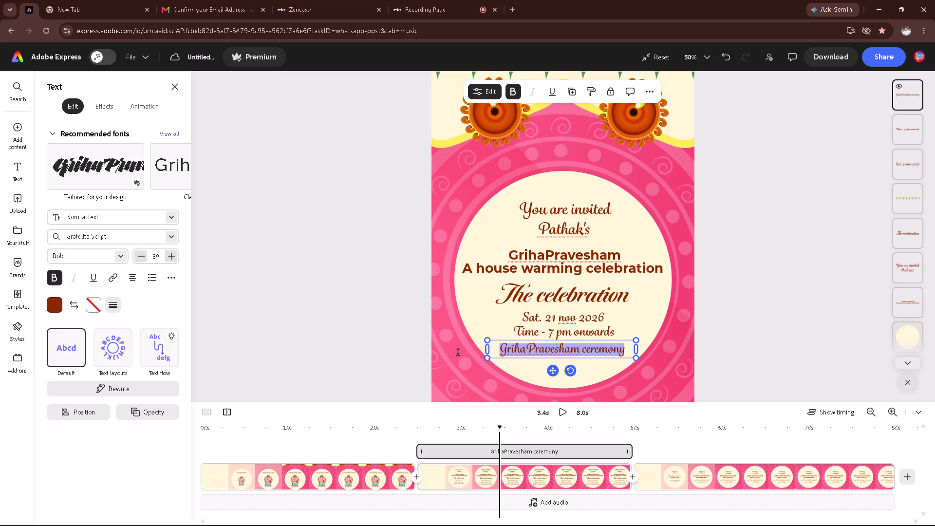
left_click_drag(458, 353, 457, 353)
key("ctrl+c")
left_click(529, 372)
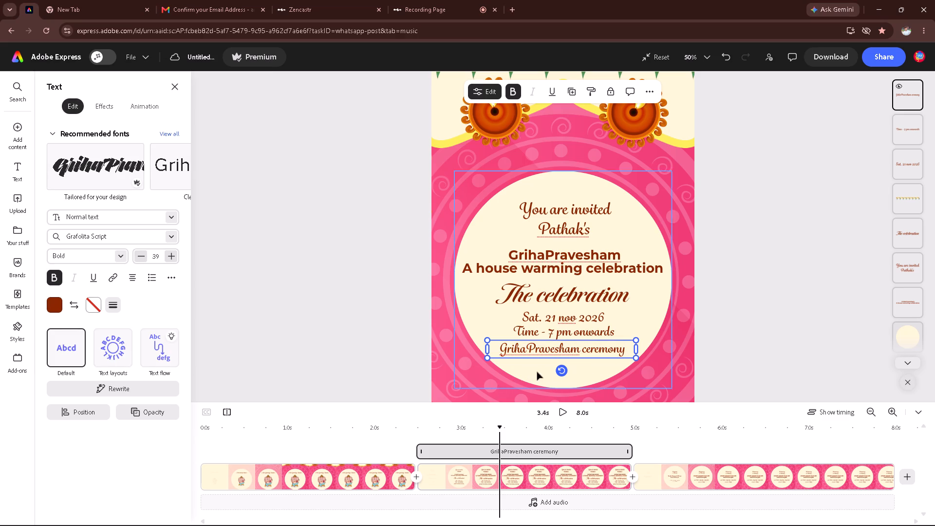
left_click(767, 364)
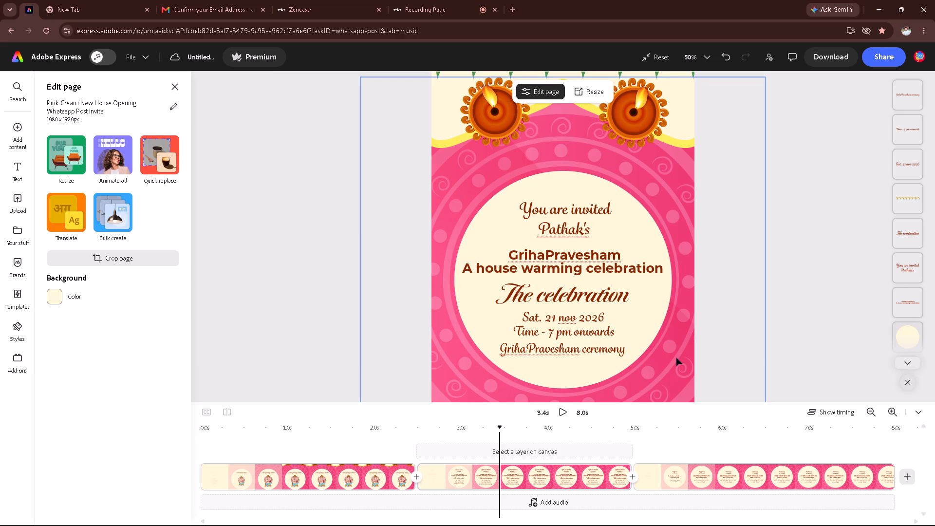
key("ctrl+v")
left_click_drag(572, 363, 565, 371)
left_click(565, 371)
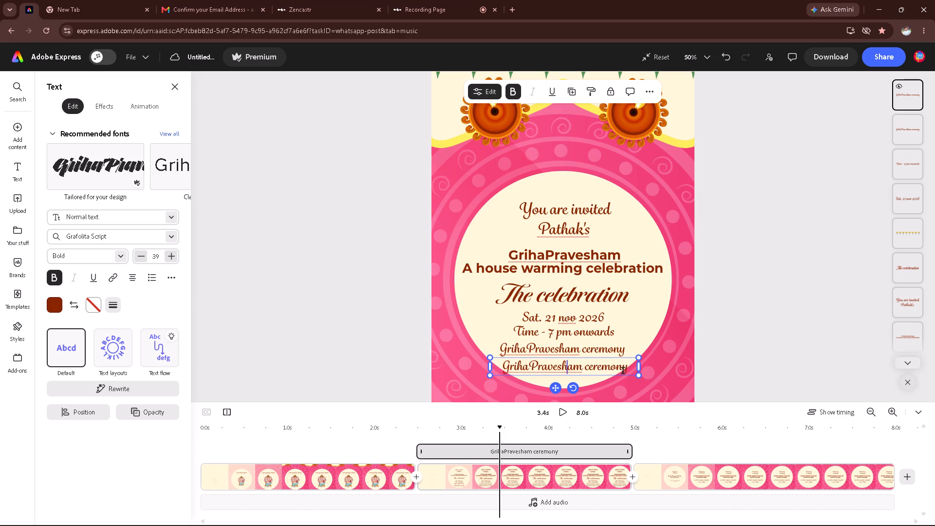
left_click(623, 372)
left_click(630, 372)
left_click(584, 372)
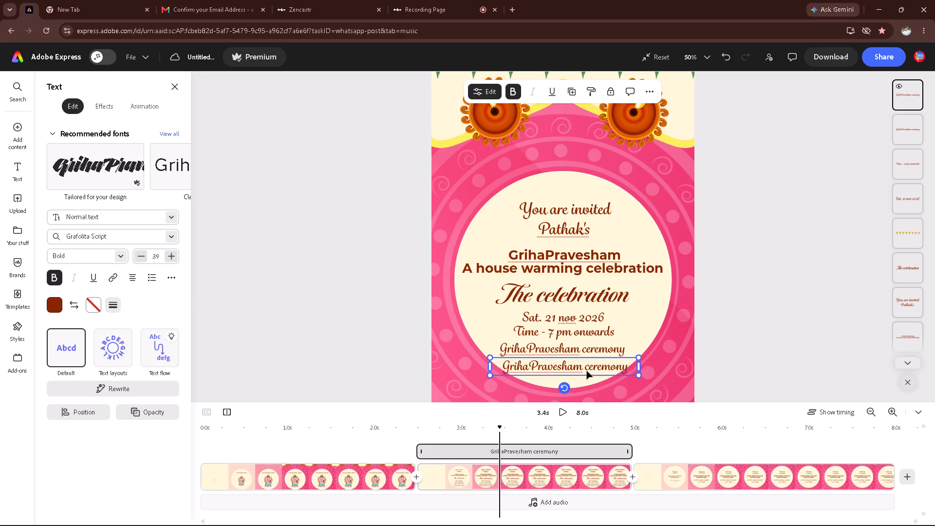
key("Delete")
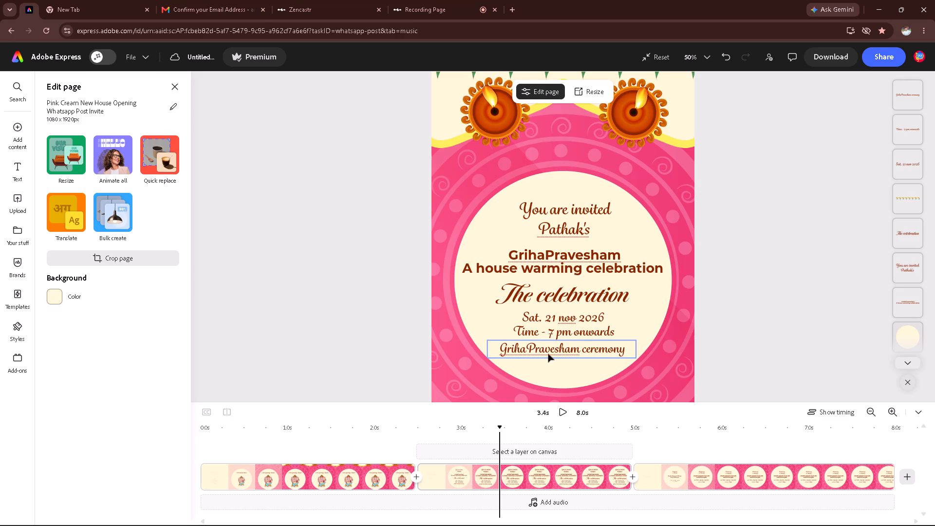
Add Notepad's "The sacred entry into the" as a second line within the second scene's "GrihaPravesham ceremony" text.
double_click(548, 354)
left_click(625, 352)
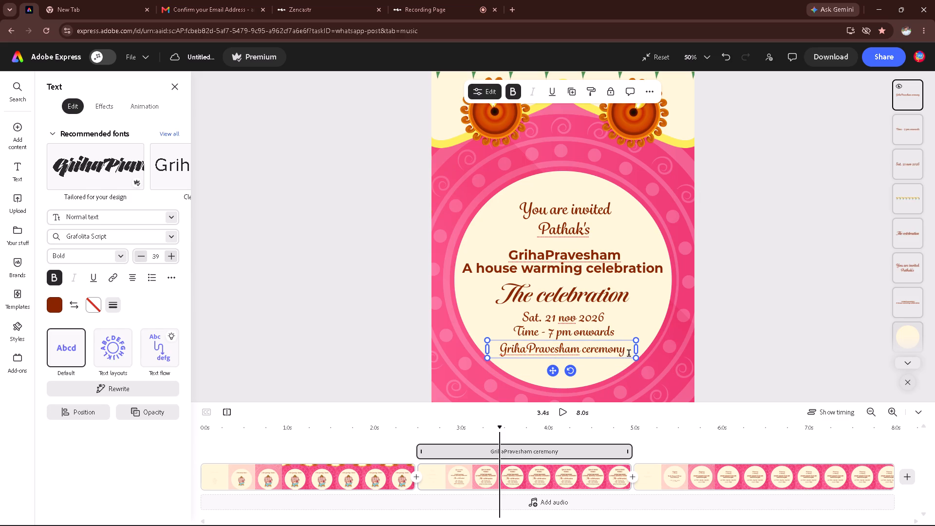
key("Return")
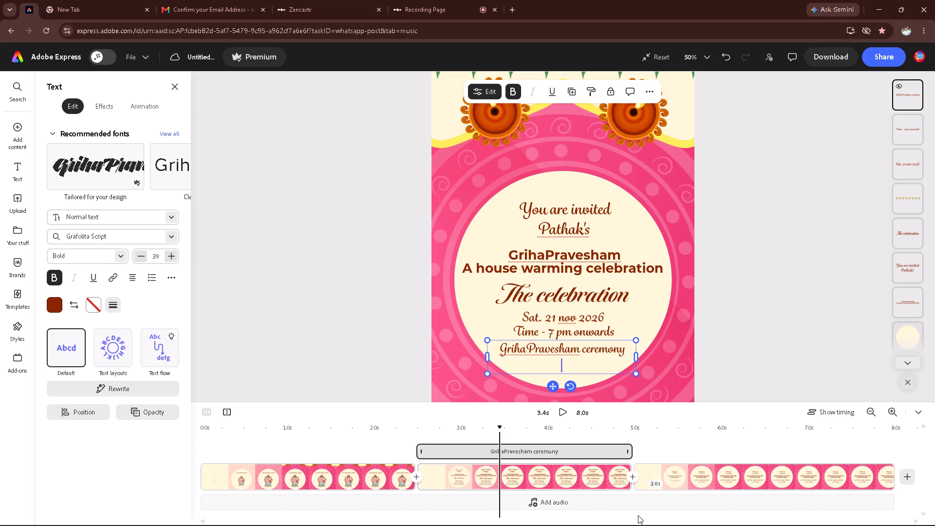
left_click(601, 512)
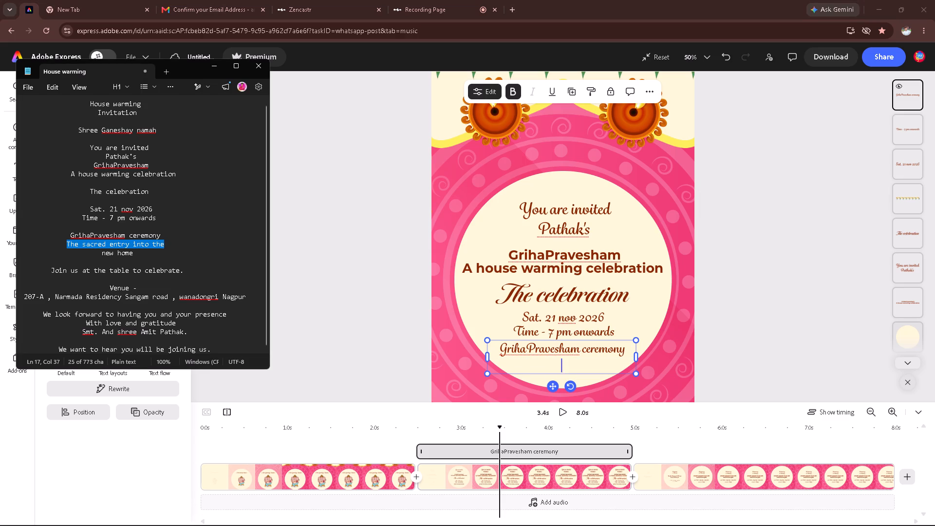
key("ctrl+c")
key("ctrl+c")
left_click(500, 363)
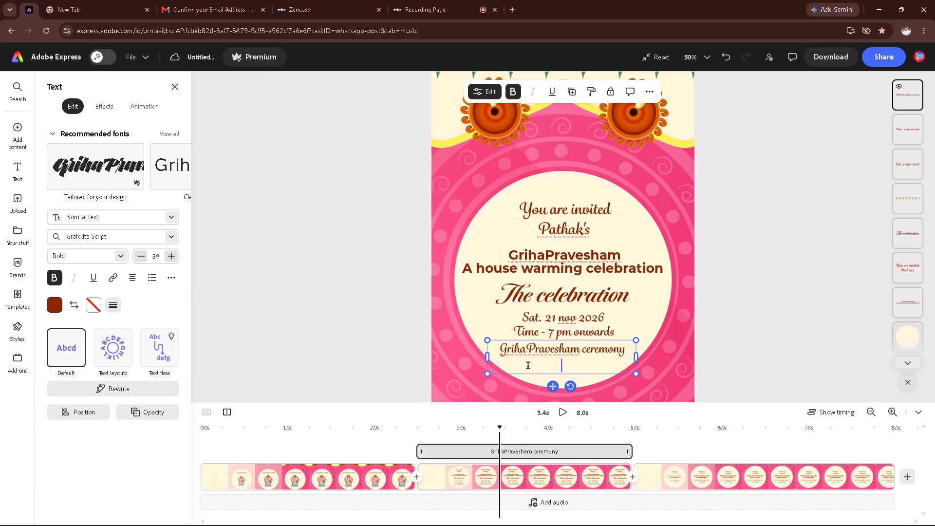
key("ctrl+v")
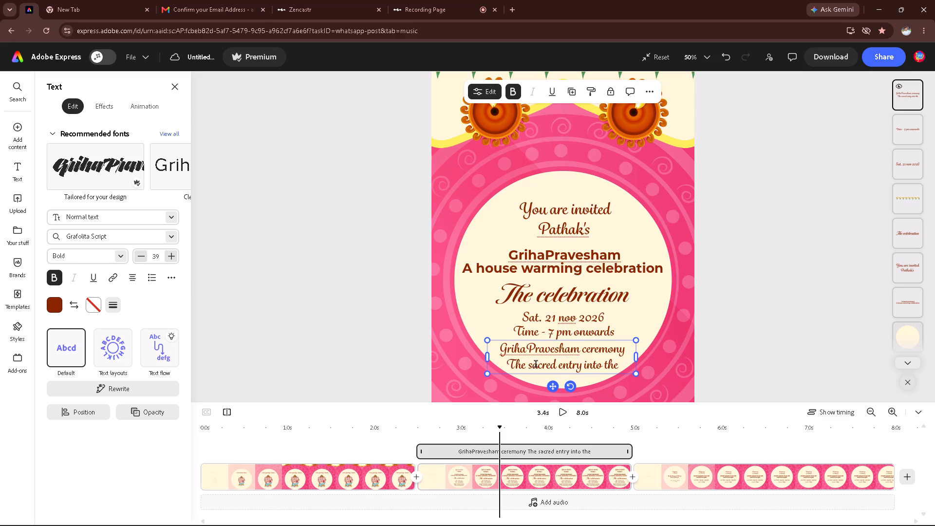
Add Notepad's "new home" as a third line of the ceremony text, below "The sacred entry into the".
key("Return")
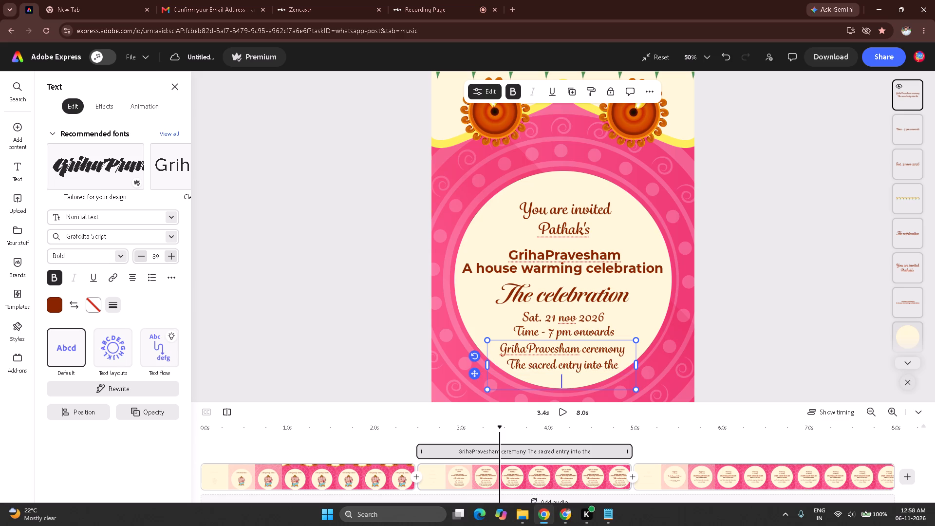
left_click(605, 518)
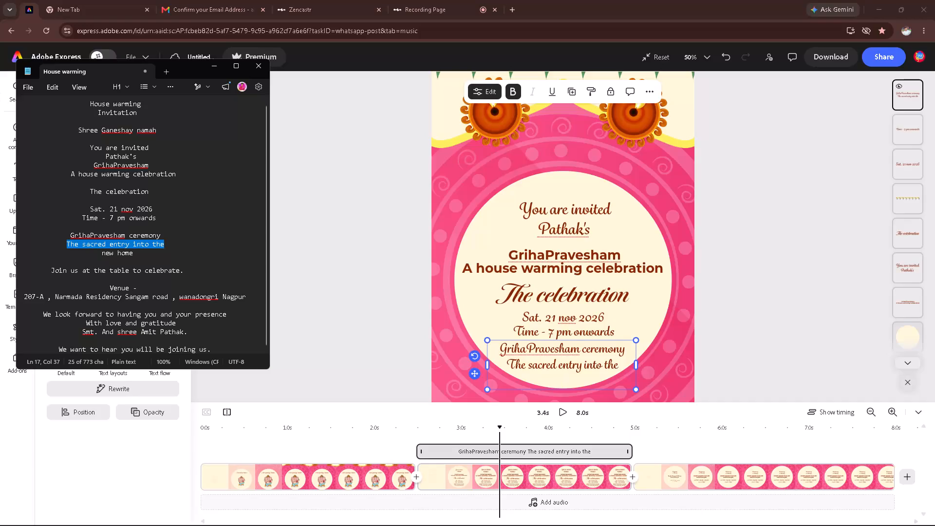
left_click_drag(99, 255, 135, 255)
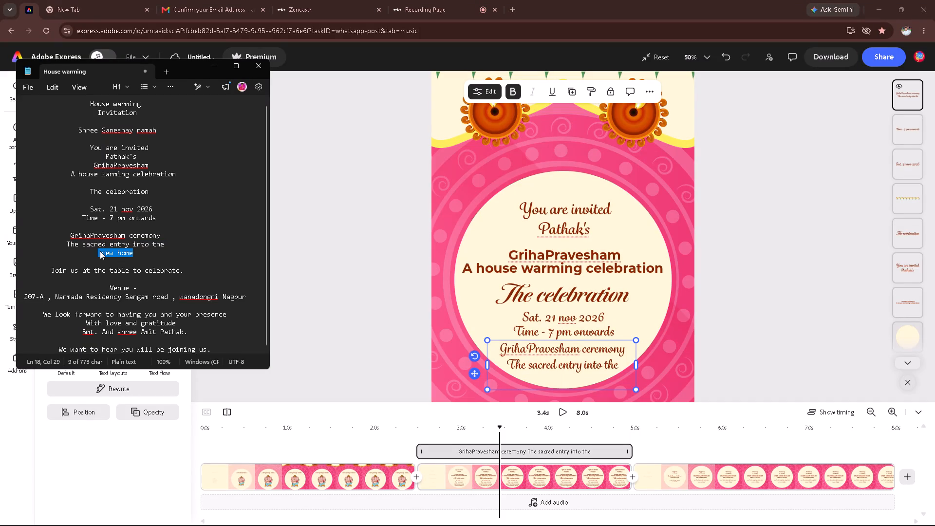
left_click(100, 251)
left_click(99, 252)
left_click_drag(101, 253, 129, 258)
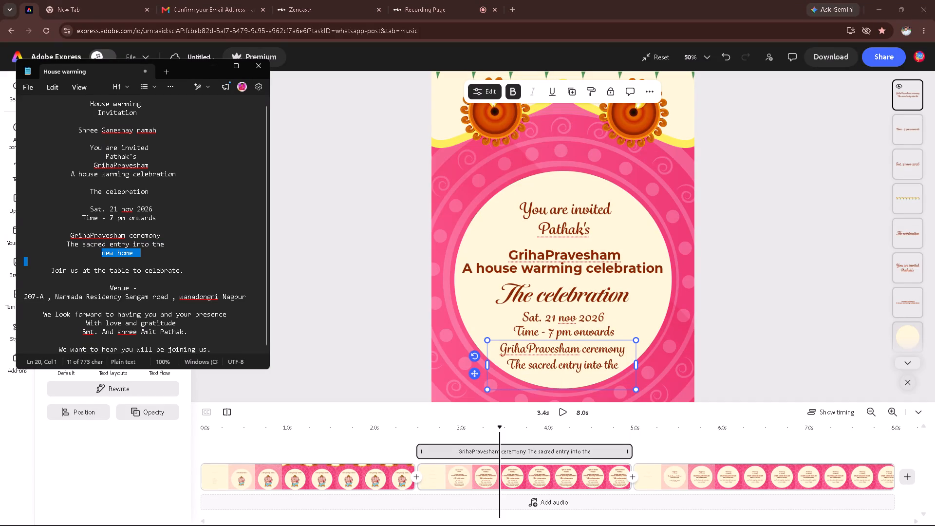
left_click_drag(129, 258, 132, 255)
key("ctrl+c")
key("ctrl+c")
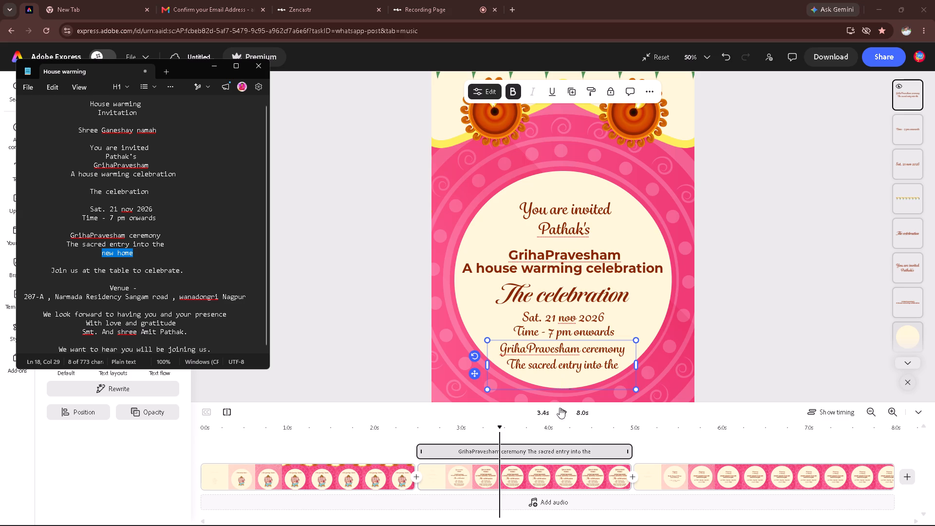
left_click(552, 379)
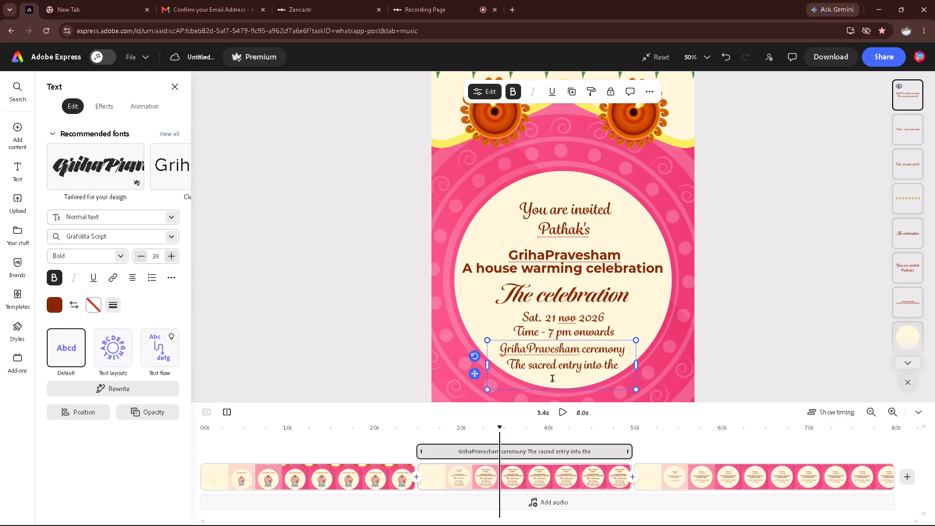
key("ctrl+v")
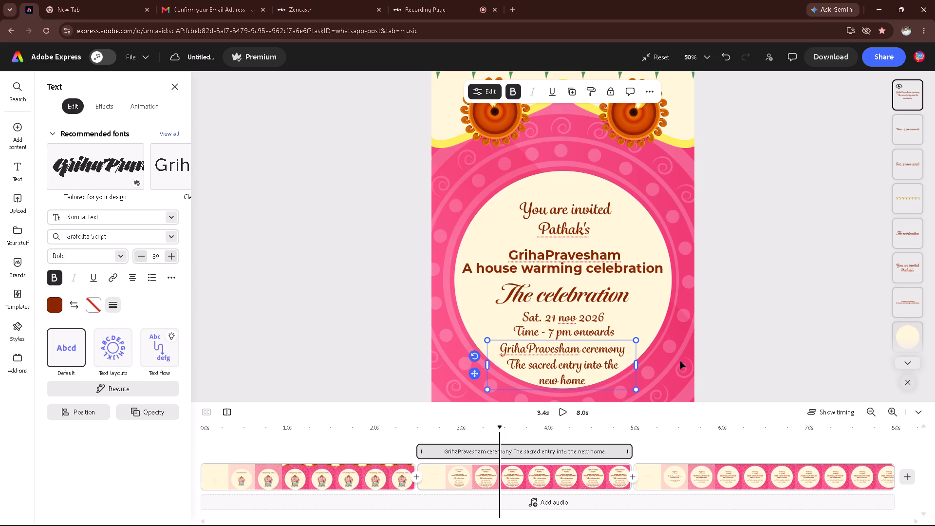
left_click(696, 357)
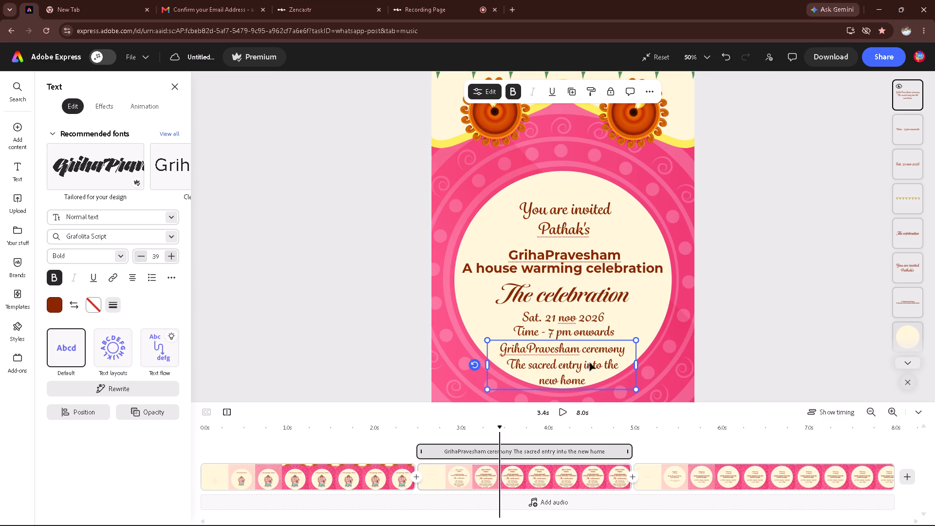
left_click(729, 358)
Underline the "Sat. 21 nov 2026" and "Time - 7 pm onwards" lines in the second scene.
scroll(748, 270, "down", 6)
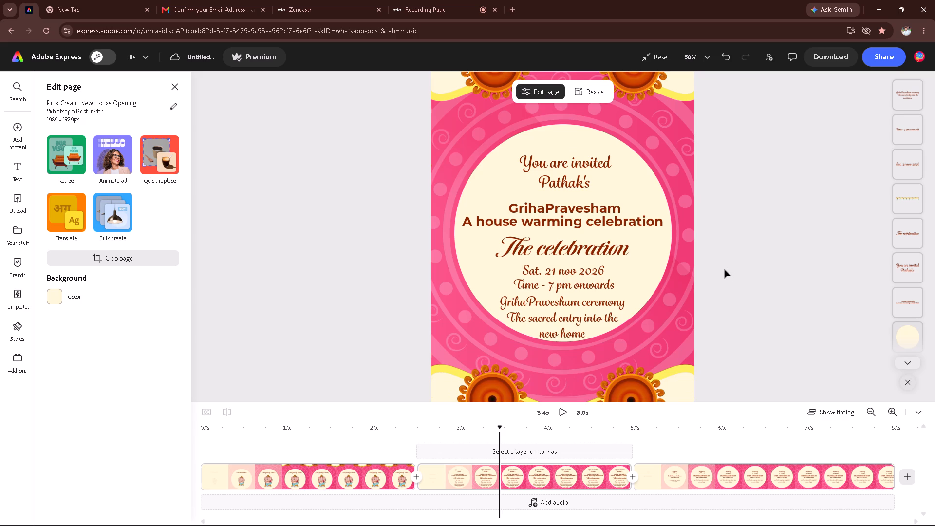
scroll(725, 270, "down", 4)
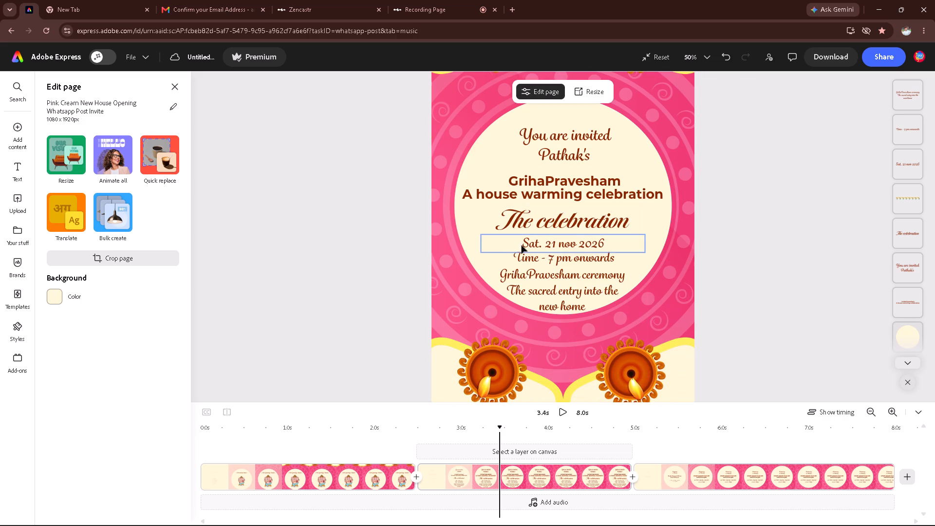
double_click(523, 245)
left_click_drag(524, 244, 619, 255)
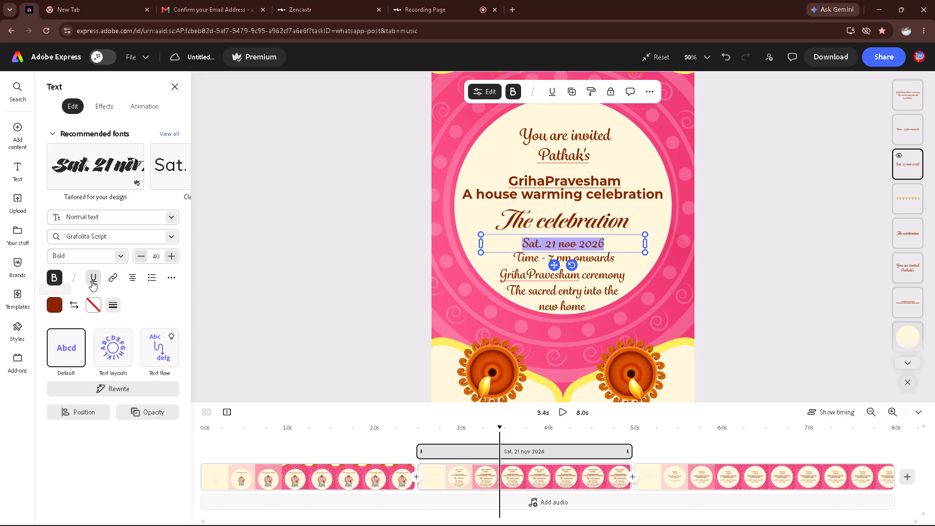
left_click(92, 281)
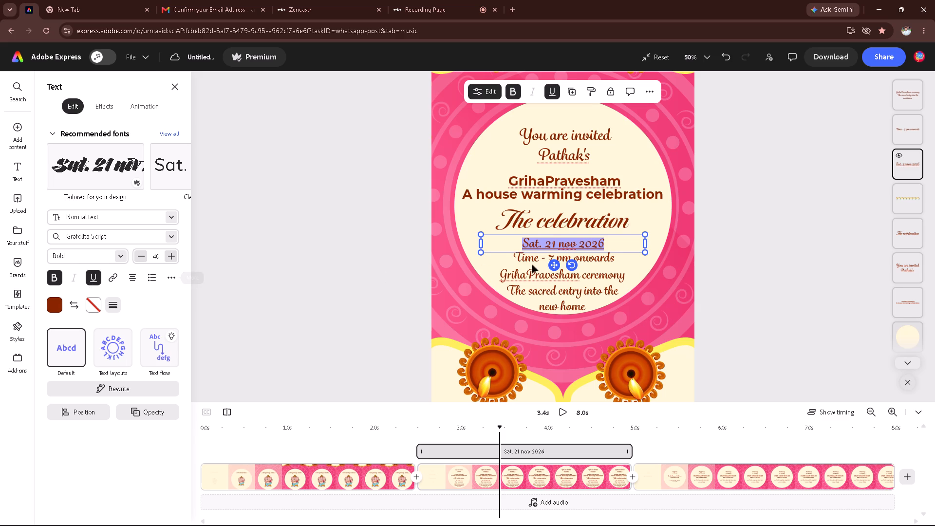
double_click(532, 262)
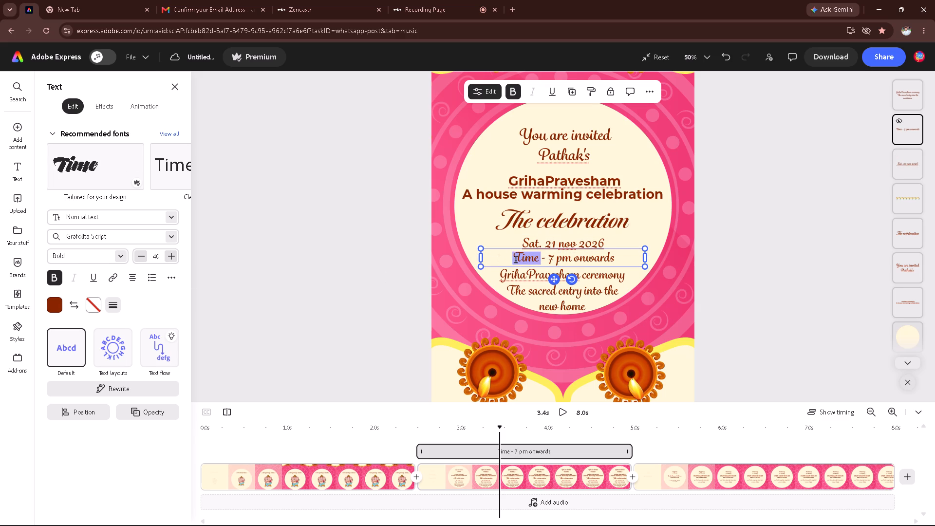
left_click_drag(516, 261, 647, 267)
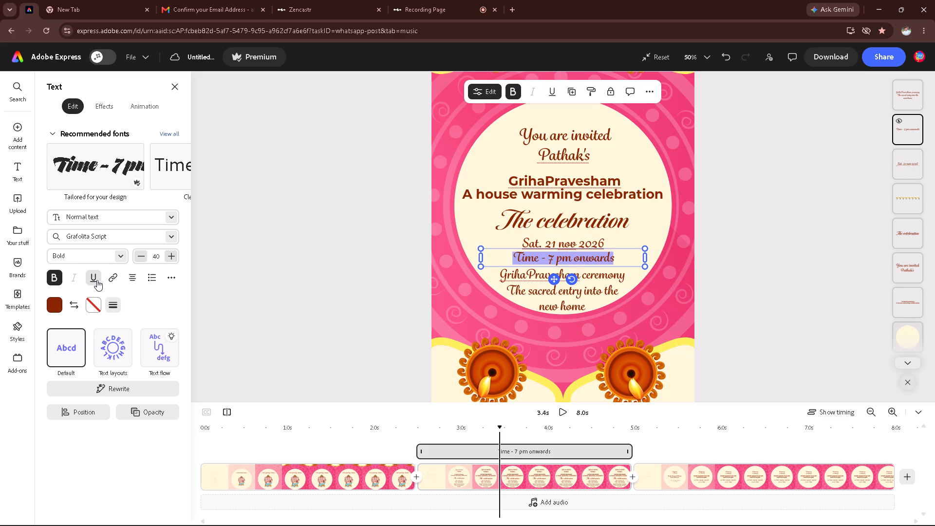
left_click(98, 280)
left_click(75, 280)
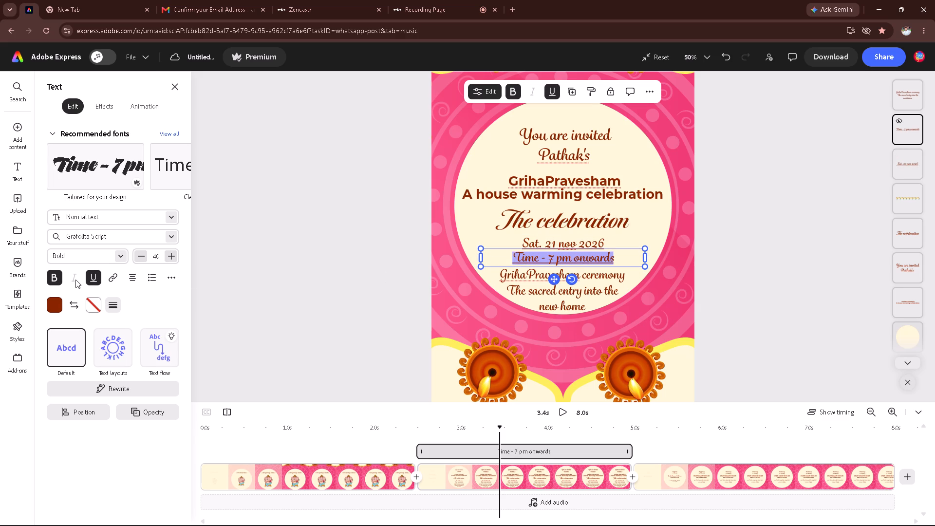
left_click(75, 280)
left_click(268, 305)
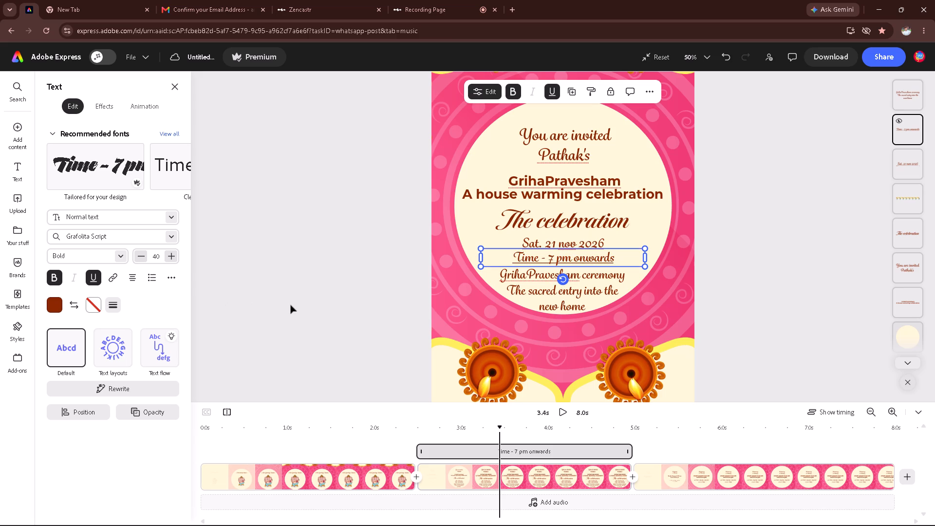
left_click(291, 305)
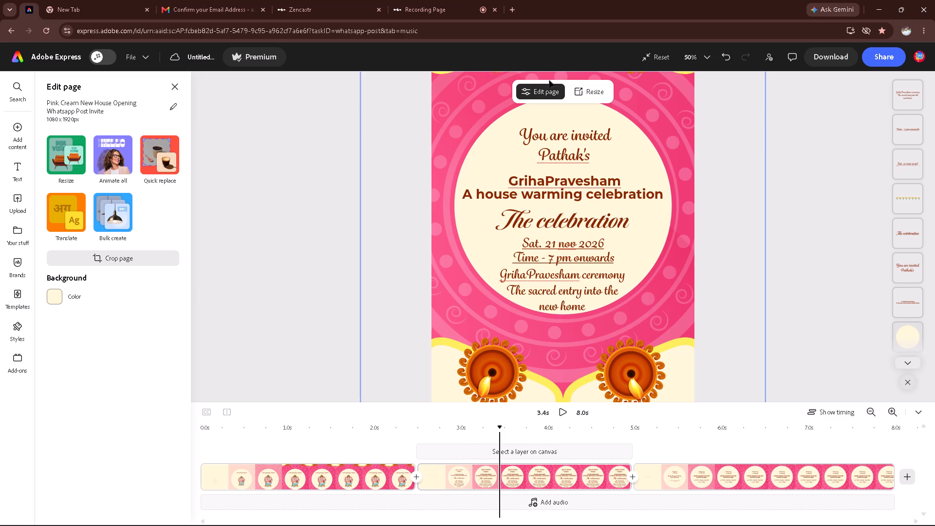
Move all six text blocks inside the second scene's circle slightly upward together, leaving space beneath "new home".
left_click(556, 134)
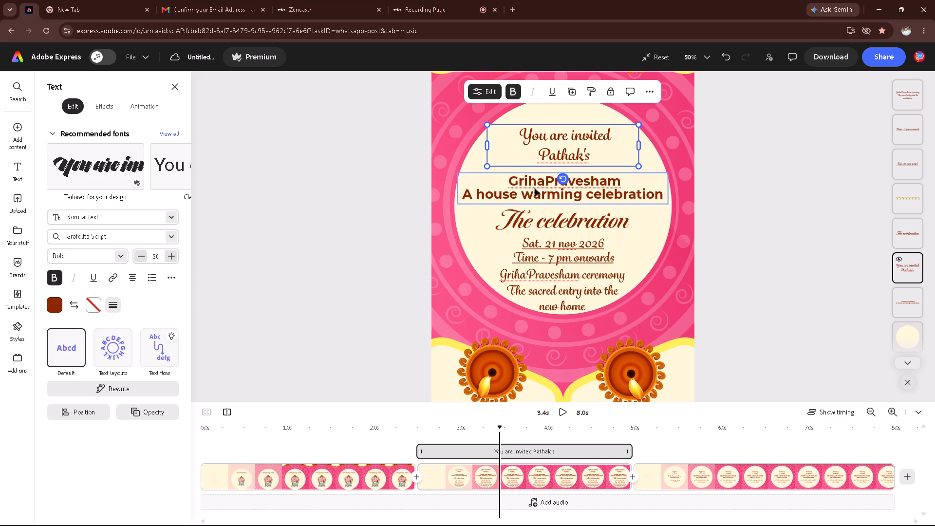
left_click(535, 188, "ctrl+shift")
left_click(539, 218, "ctrl+shift")
left_click(542, 244, "ctrl+shift")
left_click(542, 262, "ctrl+shift")
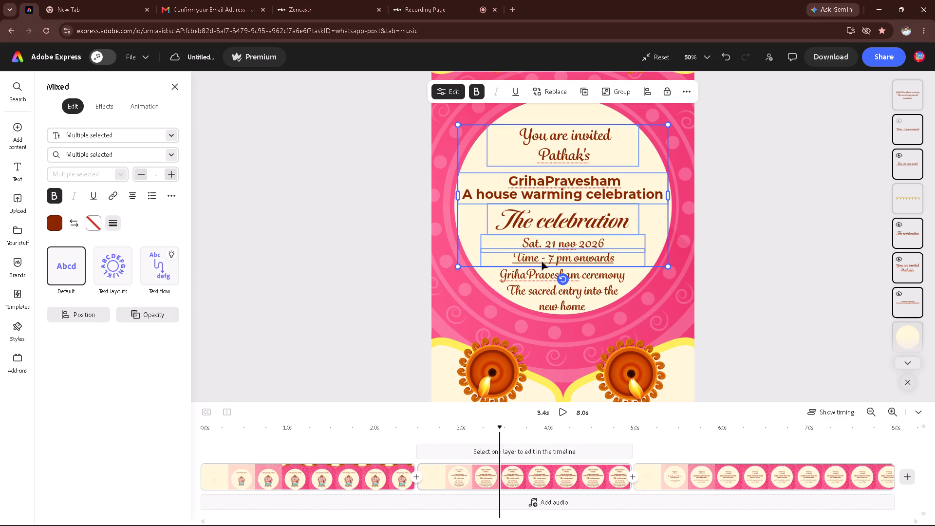
left_click(542, 277, "ctrl+shift")
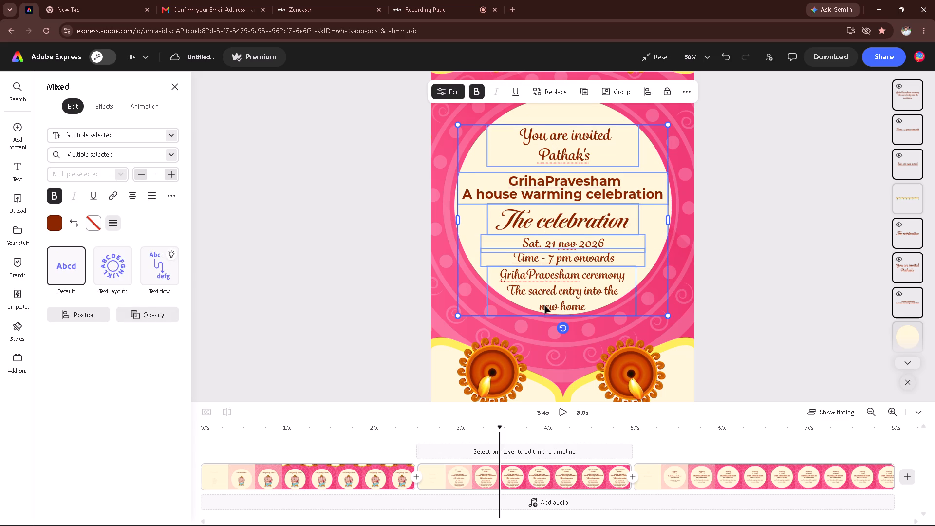
key("Up")
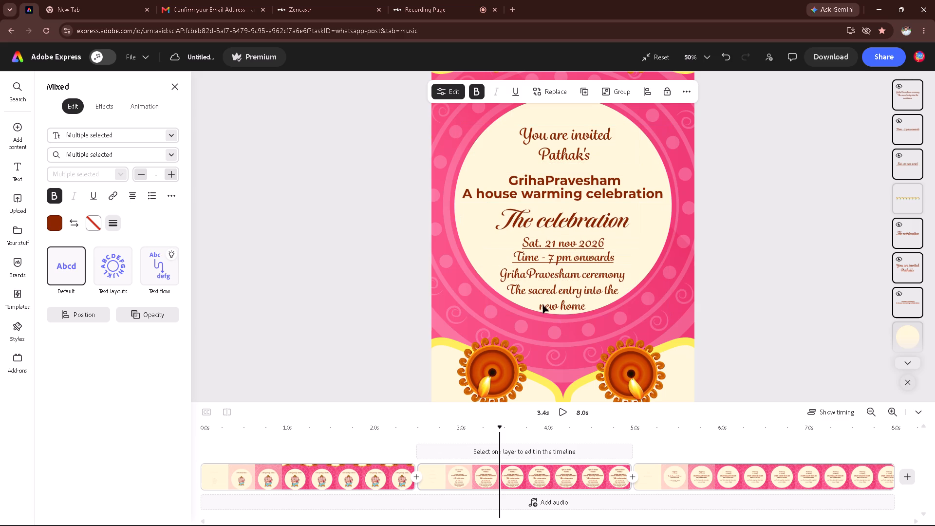
key("Up")
key("Up")
key("Up")
key("Up")
key("Up")
key("Up")
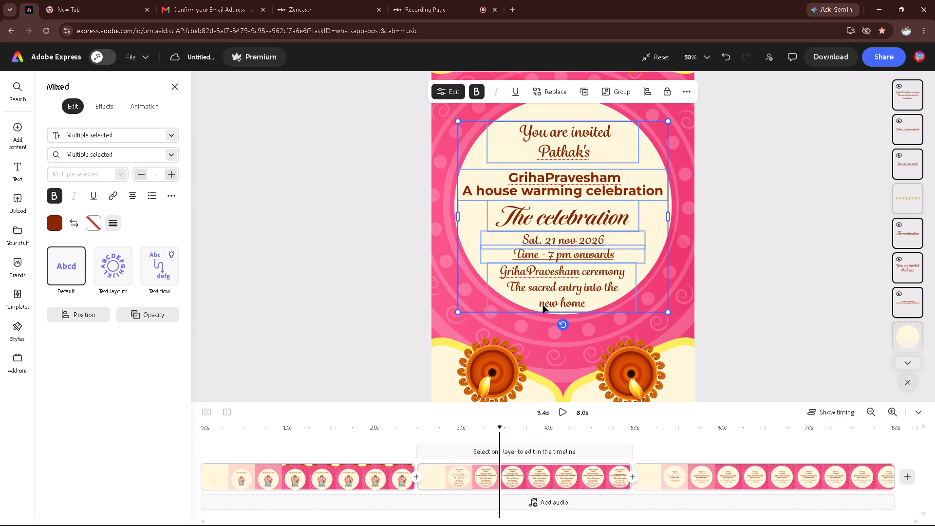
key("Up")
key("Up")
key("Up")
key("Up")
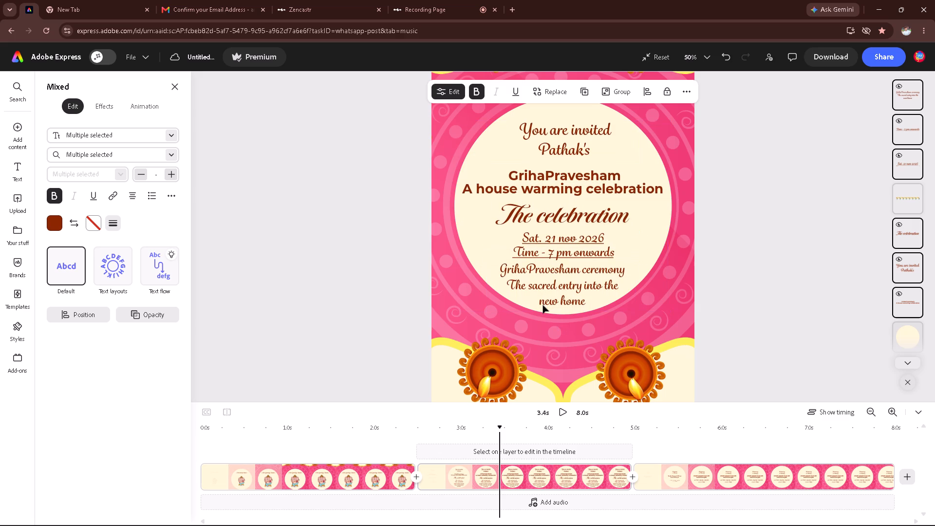
key("Up")
key("Up")
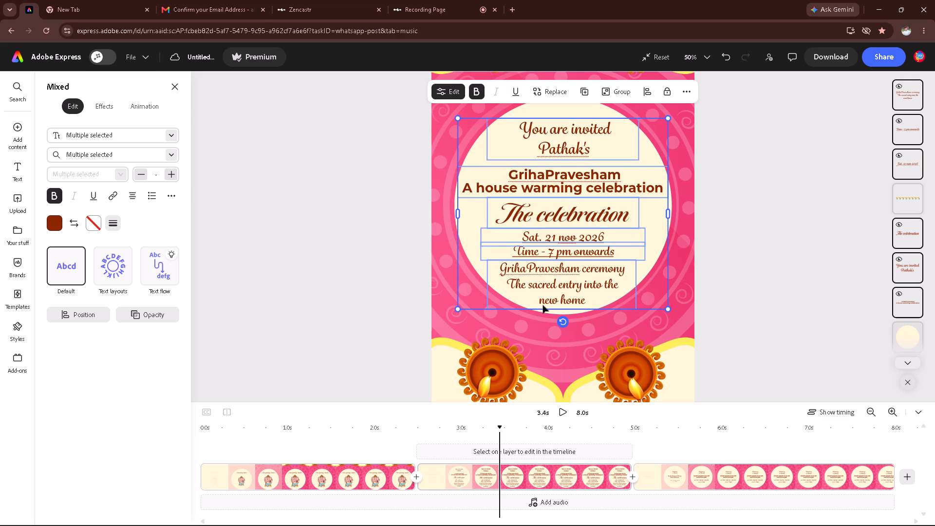
left_click(794, 269)
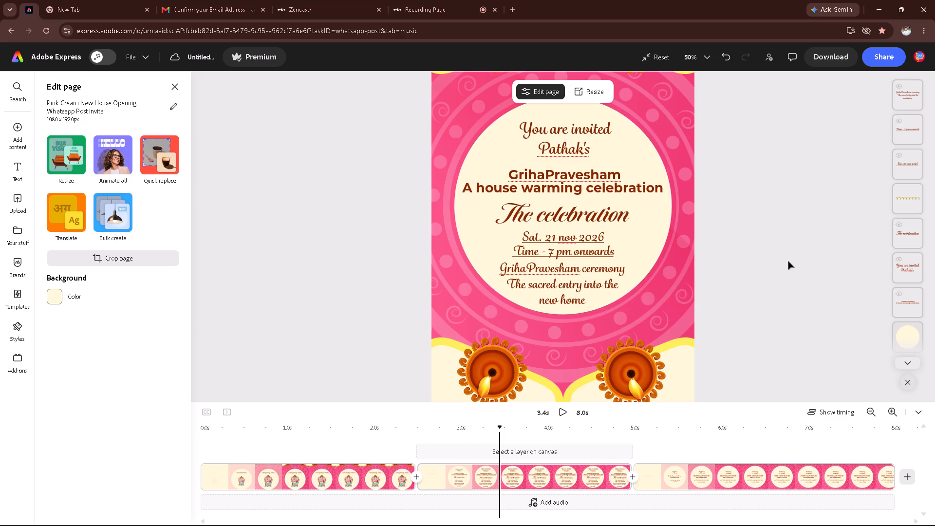
Set the font size of the three-line GrihaPravesham ceremony text to 38.
left_click(555, 271)
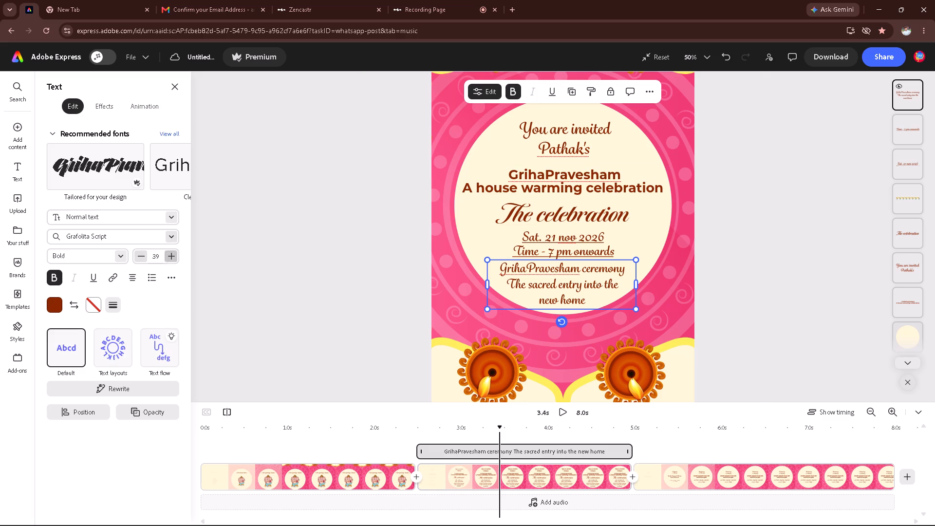
left_click(137, 256)
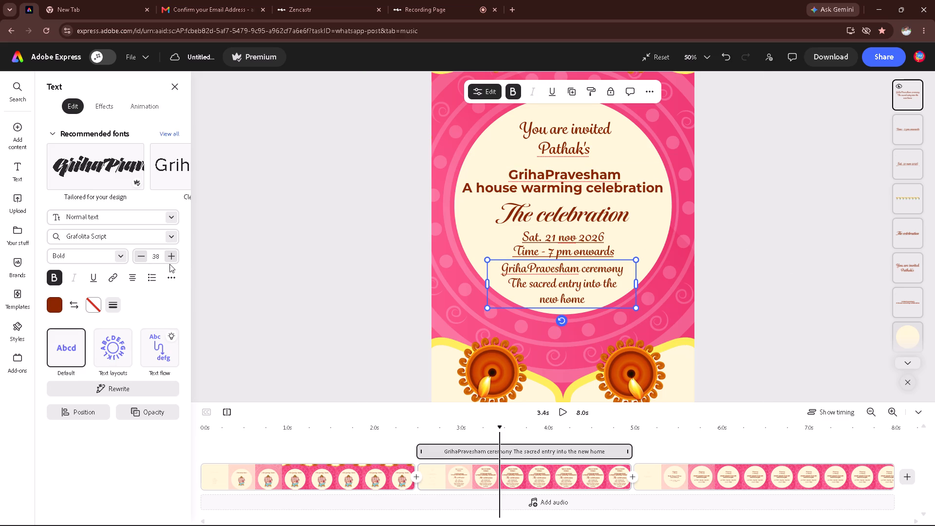
Increase the font size of the "Sat. 21 nov 2026" line to 42.
left_click(572, 245)
left_click(568, 238)
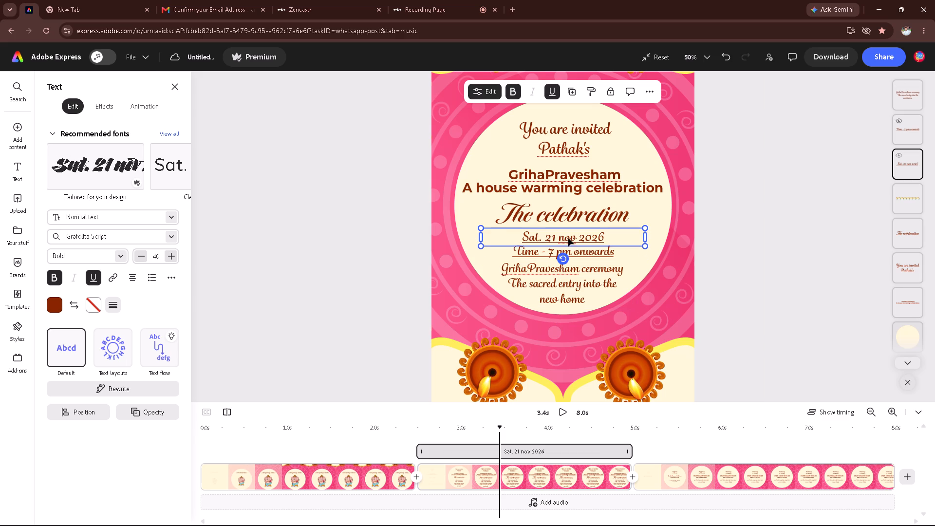
triple_click(168, 258)
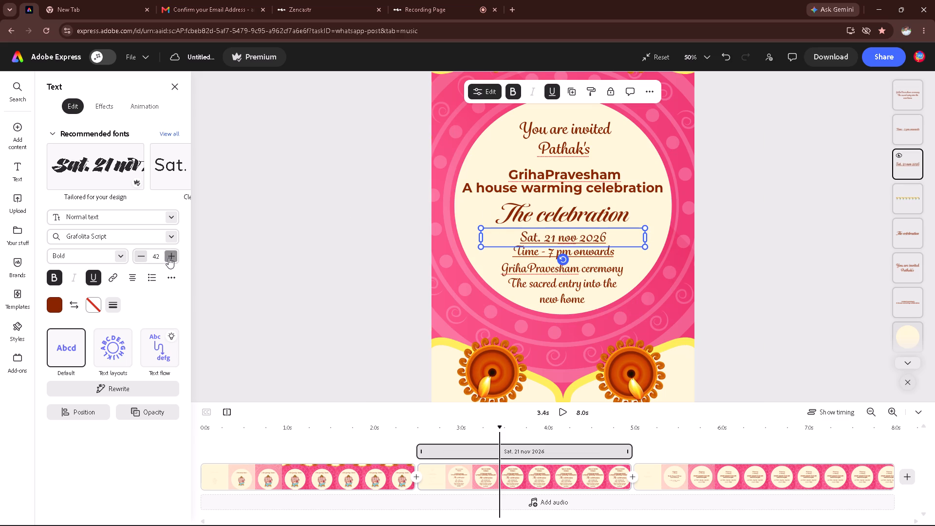
Set the font size of the "Sat. 21 nov 2026" line to 50 and move it slightly up beneath "The celebration".
triple_click(168, 258)
triple_click(168, 258)
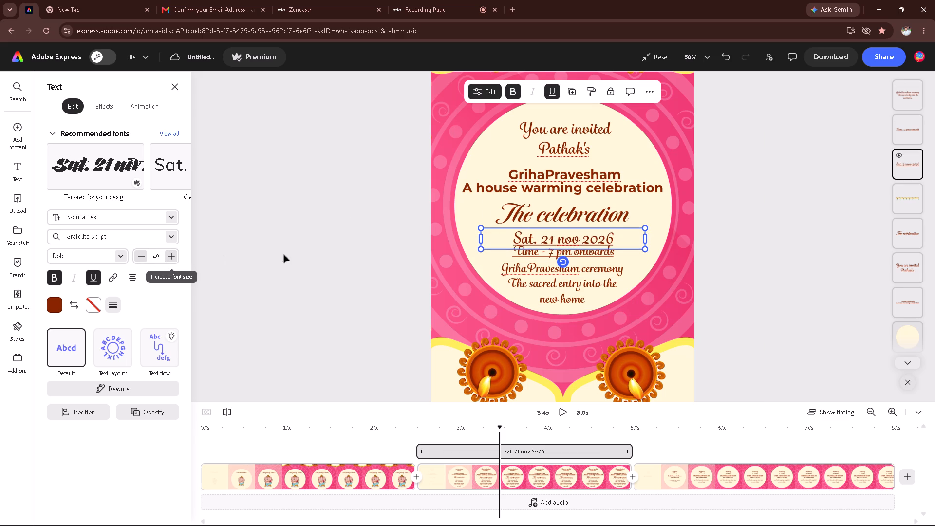
key("Up")
key("Up")
key("Up")
key("Up")
key("Up")
key("Up")
key("Up")
key("Up")
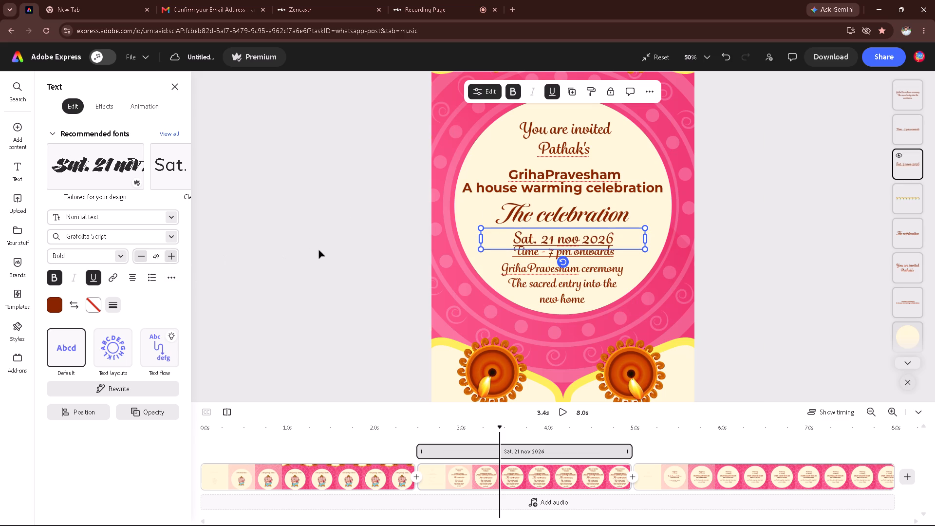
key("Up")
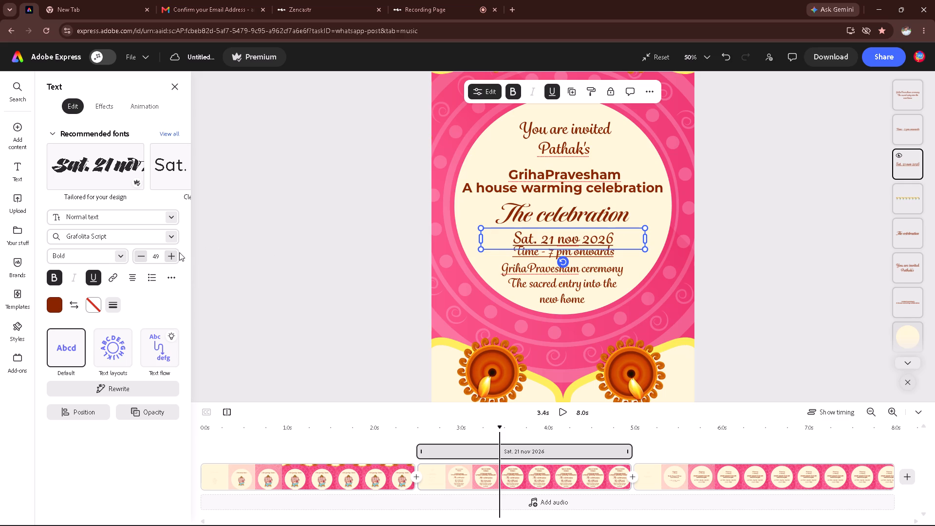
left_click(175, 255)
left_click(572, 238)
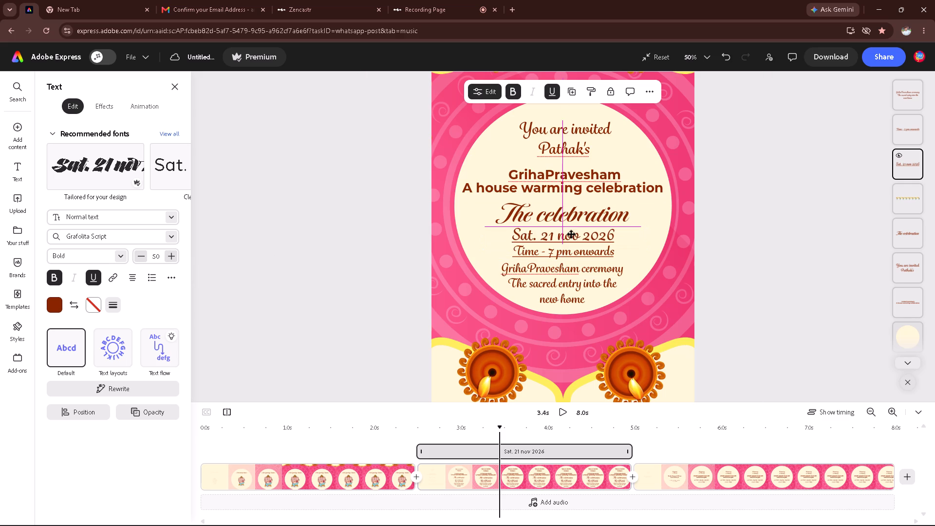
Set the font size of the "Time - 7 pm onwards" line in the second scene to 50.
left_click(567, 254)
left_click(569, 254)
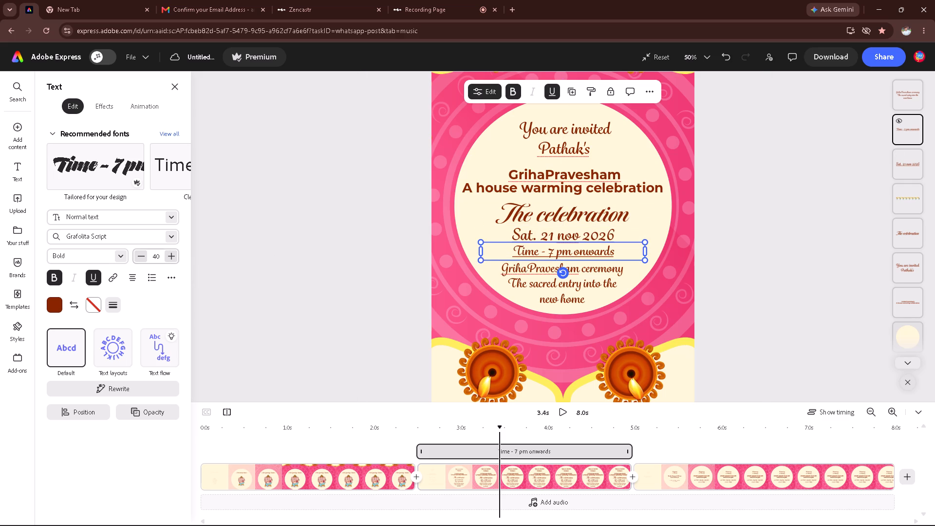
triple_click(173, 256)
triple_click(173, 256)
triple_click(173, 256)
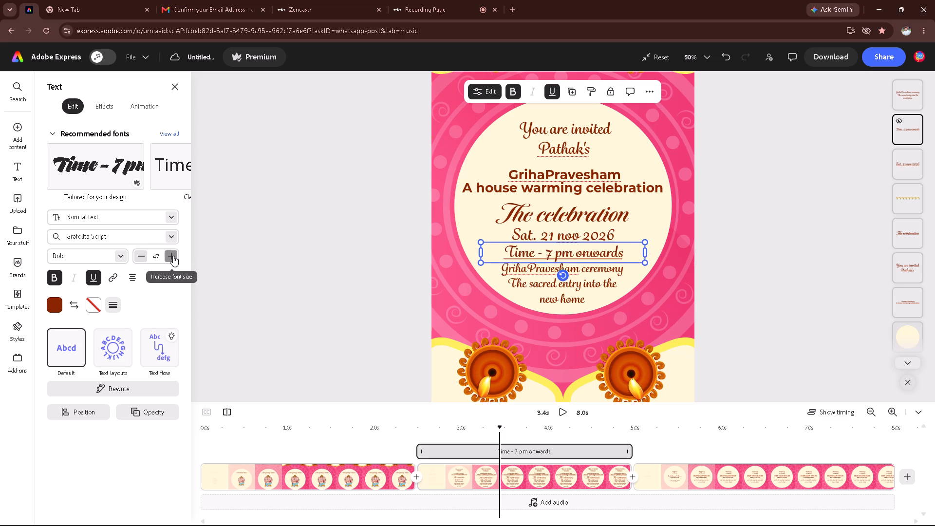
left_click(173, 256)
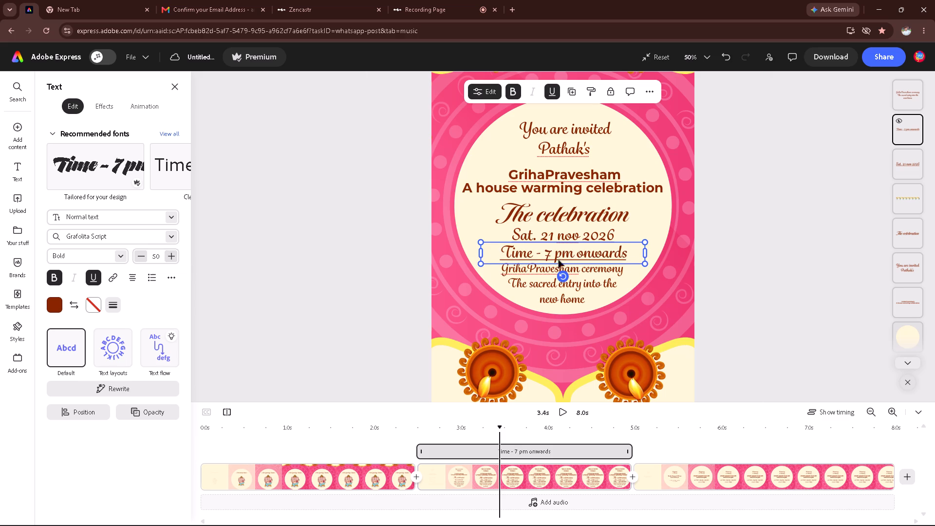
Move the three-line GrihaPravesham ceremony text slightly down, away from the "Time - 7 pm onwards" line.
left_click_drag(582, 289, 582, 294)
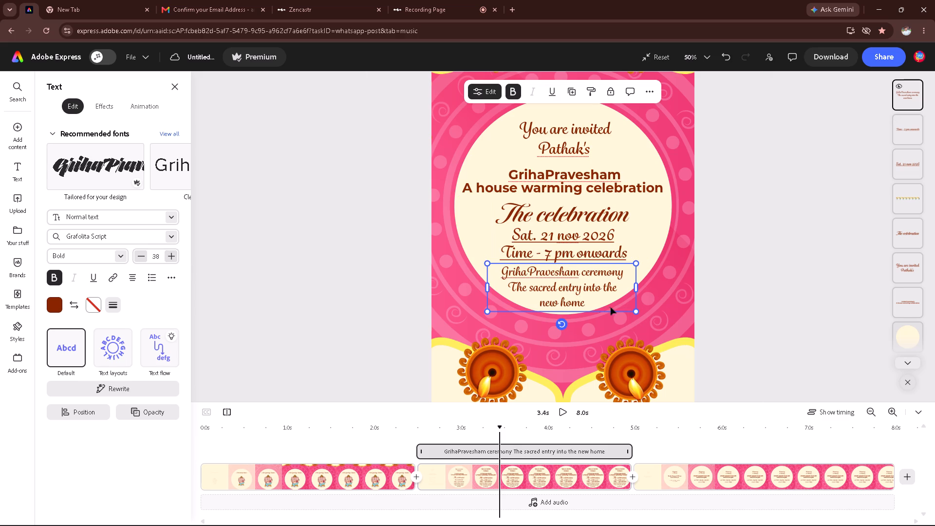
left_click(766, 307)
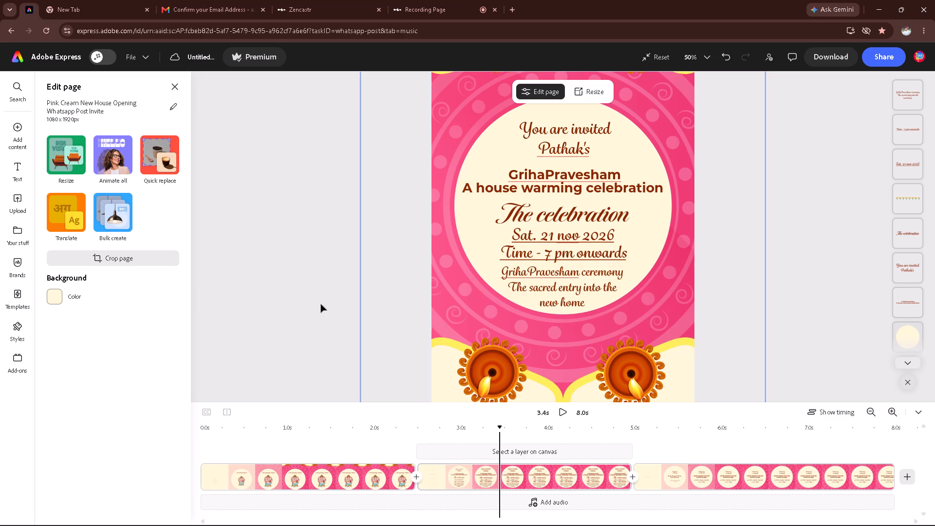
Examine the second scene's full layout from the top garland to the bottom lamps.
scroll(319, 304, "down", 3)
scroll(317, 302, "up", 2)
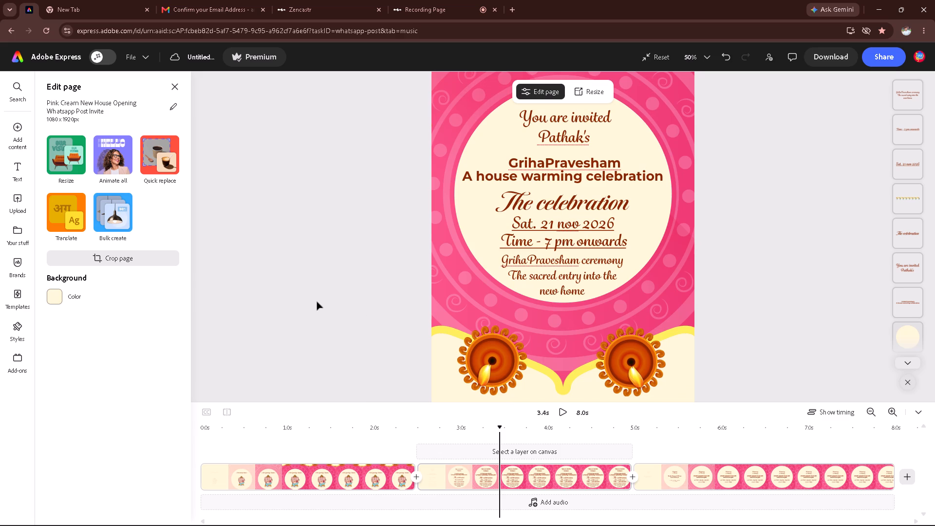
scroll(523, 240, "down", 11)
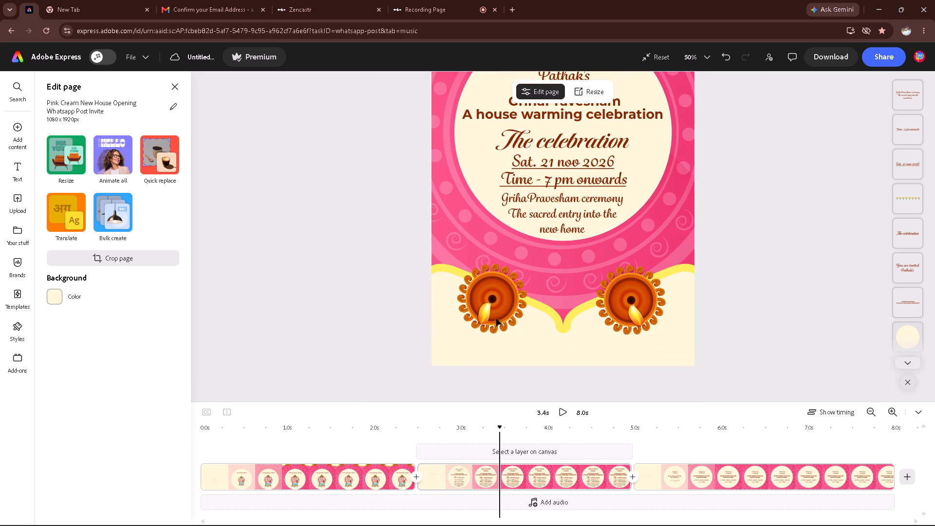
scroll(494, 329, "down", 3)
scroll(487, 337, "up", 13)
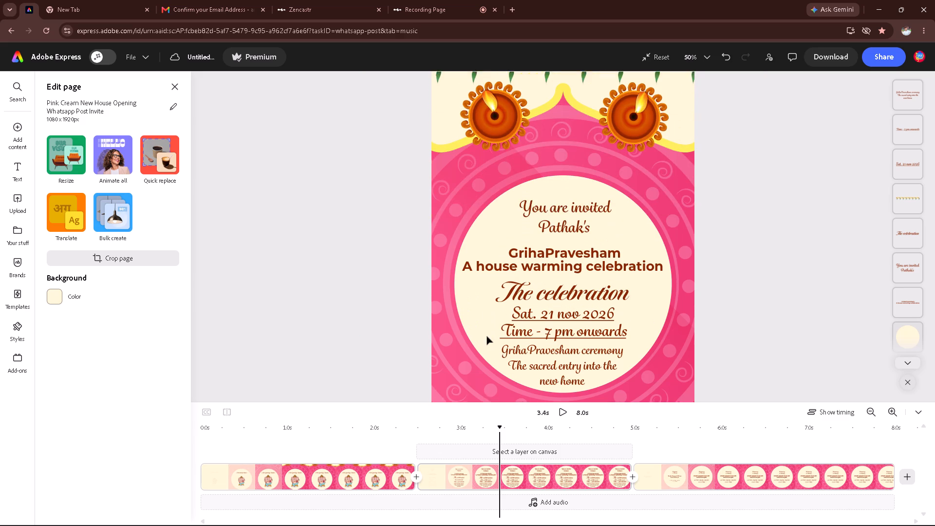
scroll(487, 337, "up", 8)
scroll(487, 337, "down", 6)
scroll(487, 337, "up", 1)
scroll(487, 337, "down", 1)
scroll(487, 337, "up", 13)
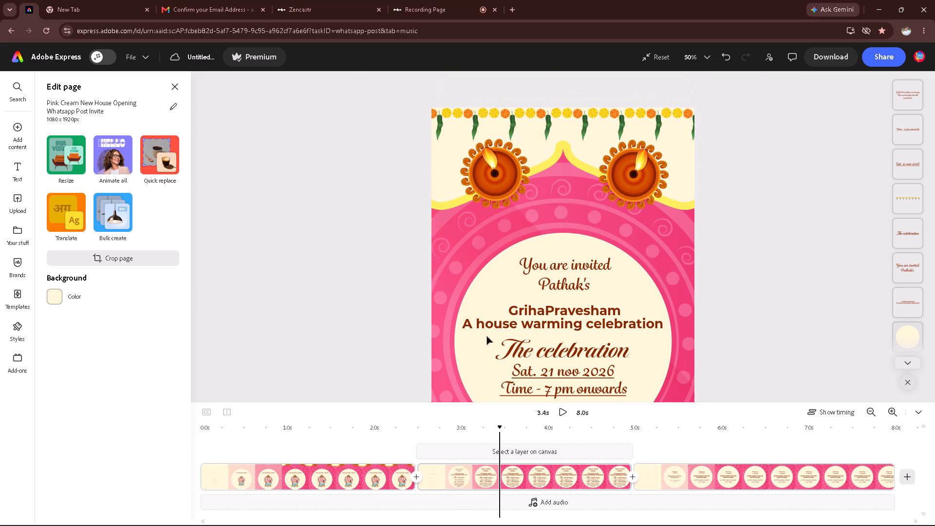
scroll(487, 337, "down", 18)
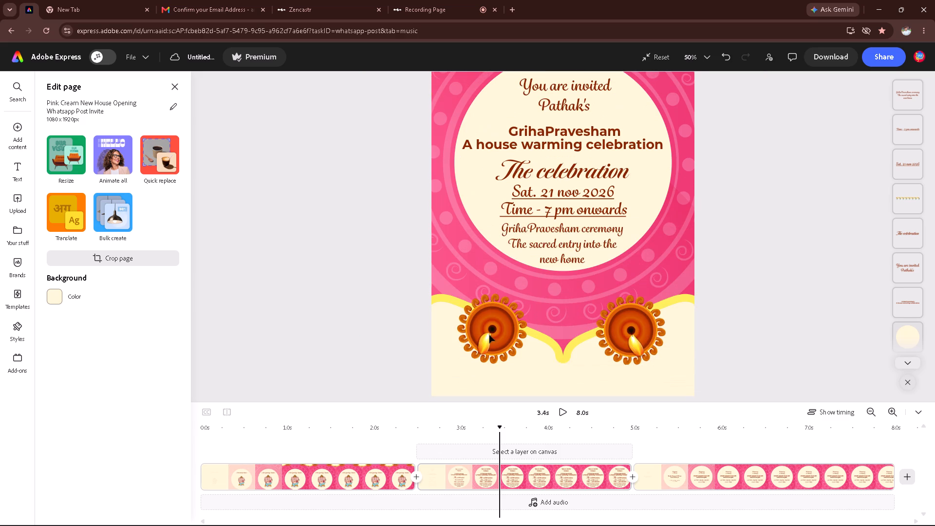
Preview the invitation's animation from the first scene into the third, and recheck the second scene along the timeline.
left_click_drag(508, 427, 537, 432)
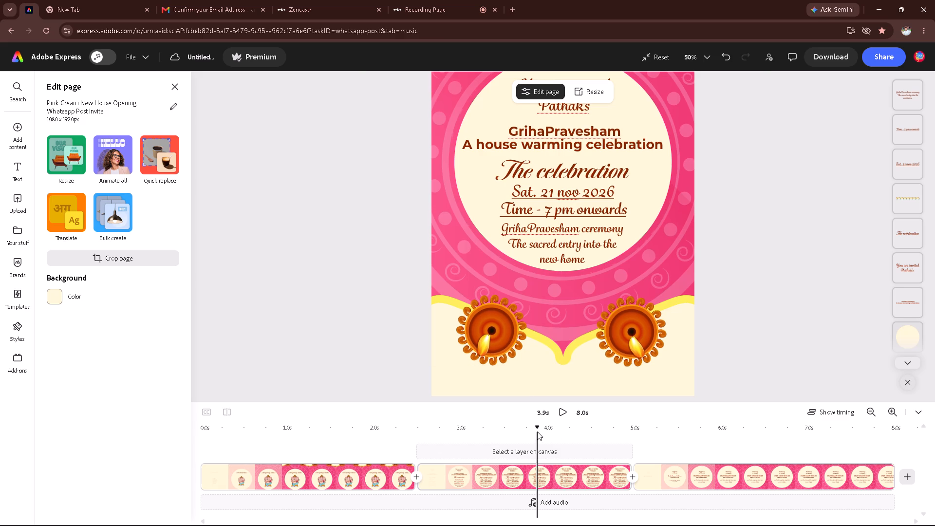
left_click_drag(486, 427, 354, 428)
left_click(353, 428)
key("space")
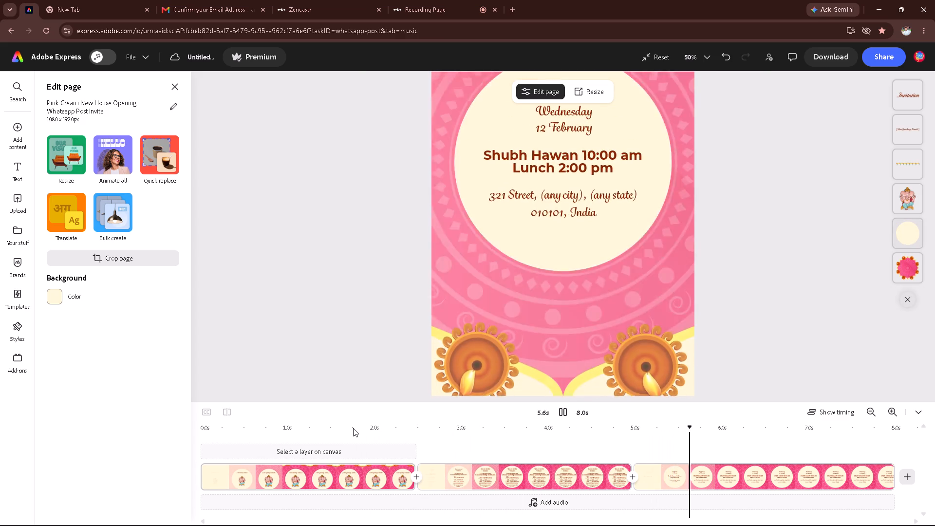
key("space")
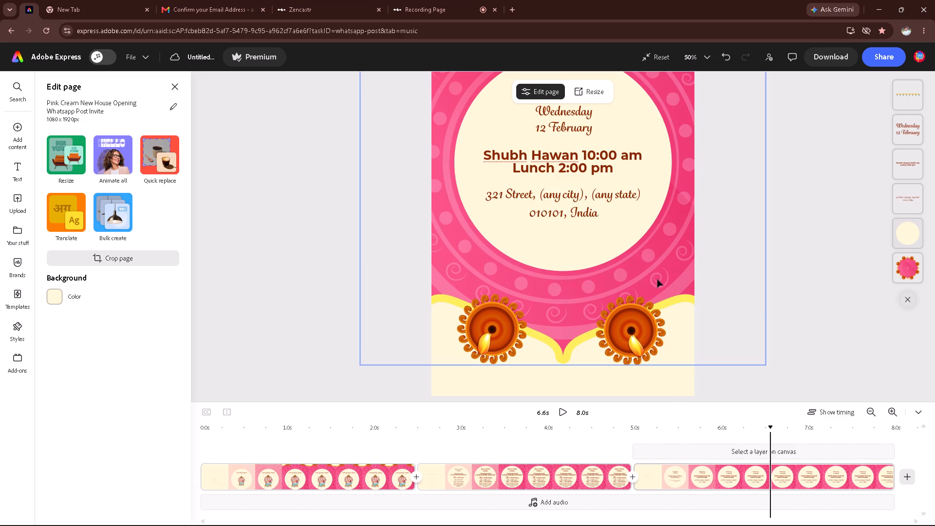
left_click_drag(769, 432, 718, 432)
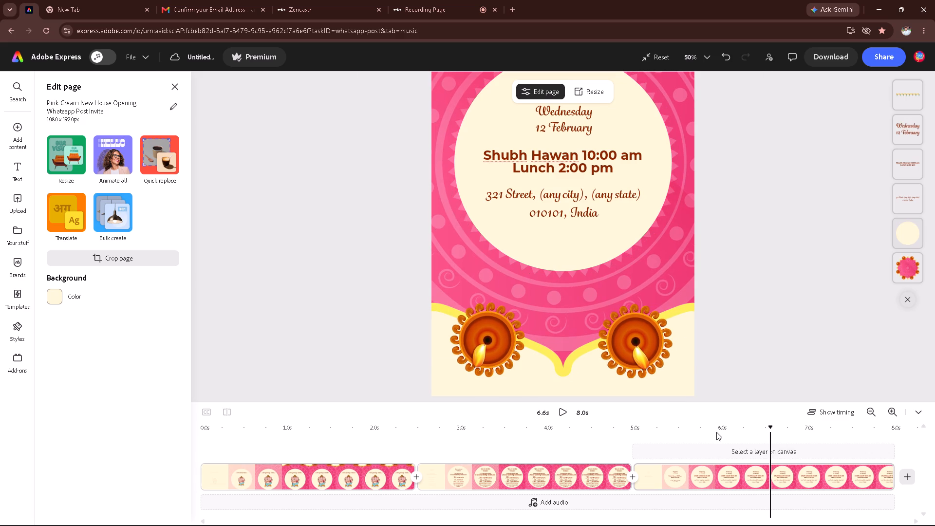
left_click_drag(702, 429, 635, 428)
left_click_drag(633, 428, 602, 434)
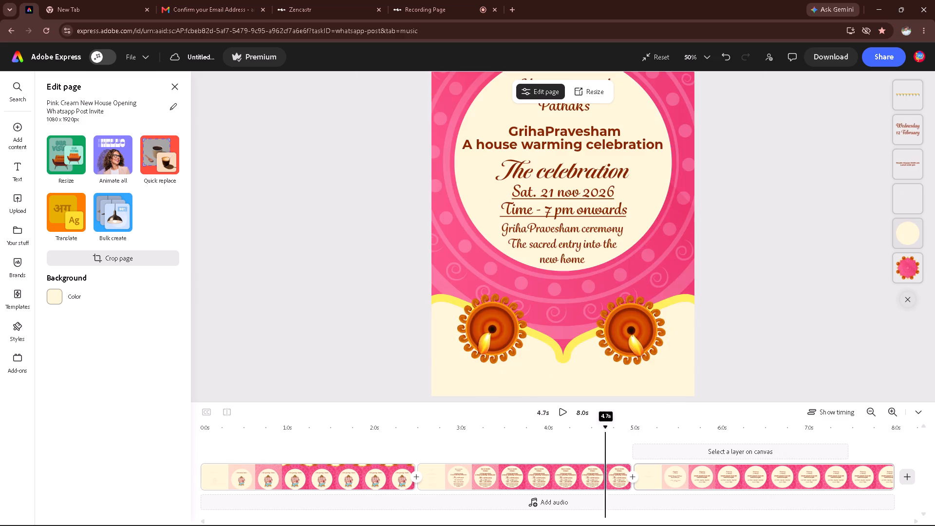
left_click_drag(602, 434, 485, 458)
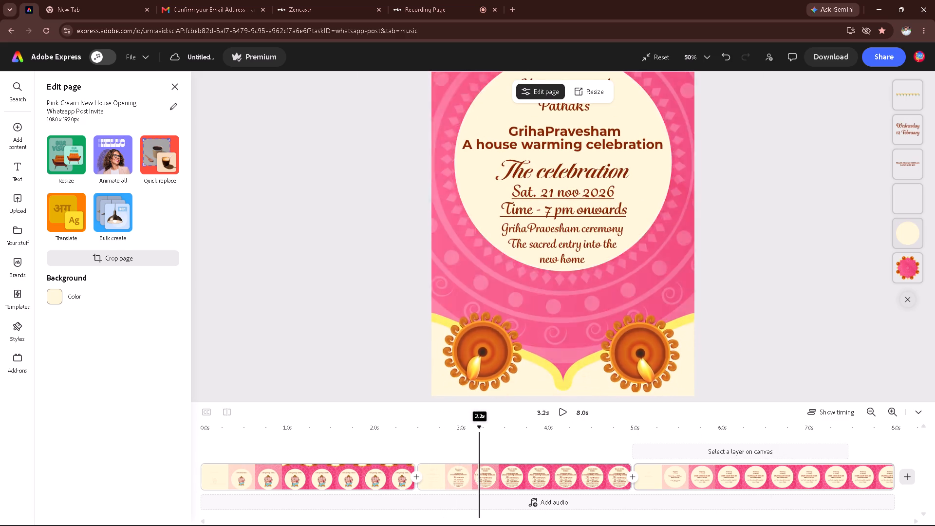
left_click_drag(485, 458, 574, 470)
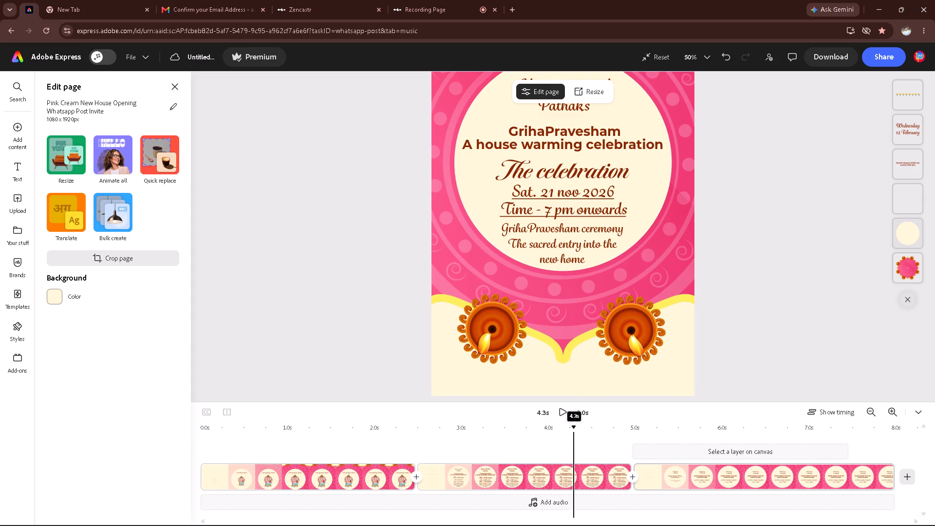
left_click_drag(574, 470, 623, 481)
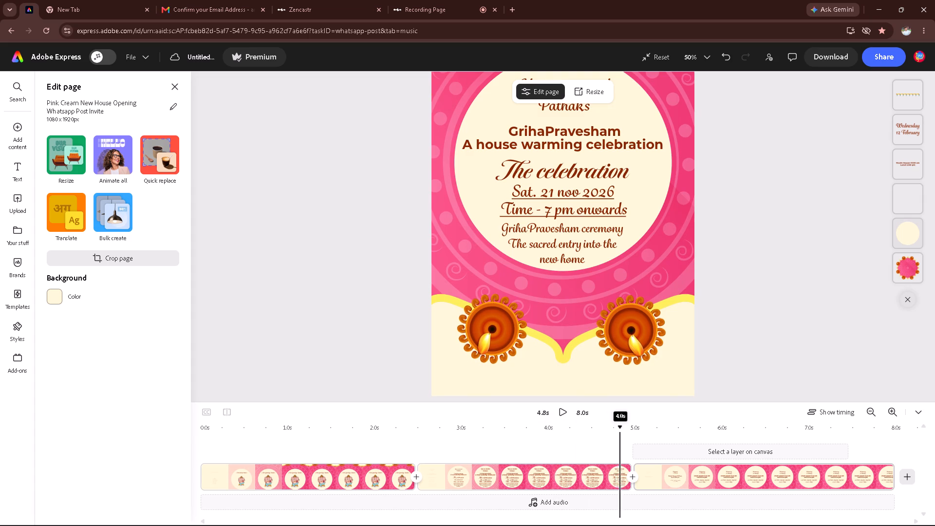
left_click_drag(623, 481, 668, 484)
Replace the third scene's "Wednesday 12 February" text with "Venue" copied from the House warming note in Notepad.
left_click(698, 484)
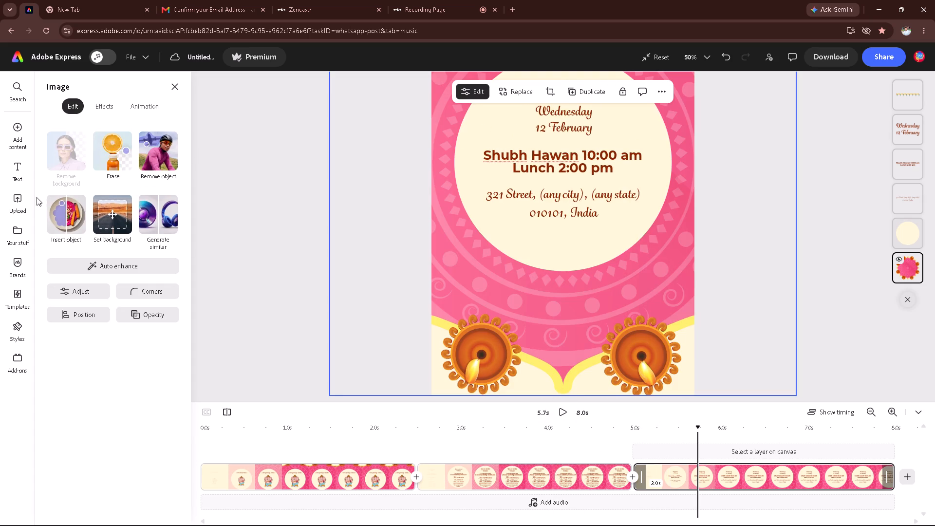
left_click(564, 119)
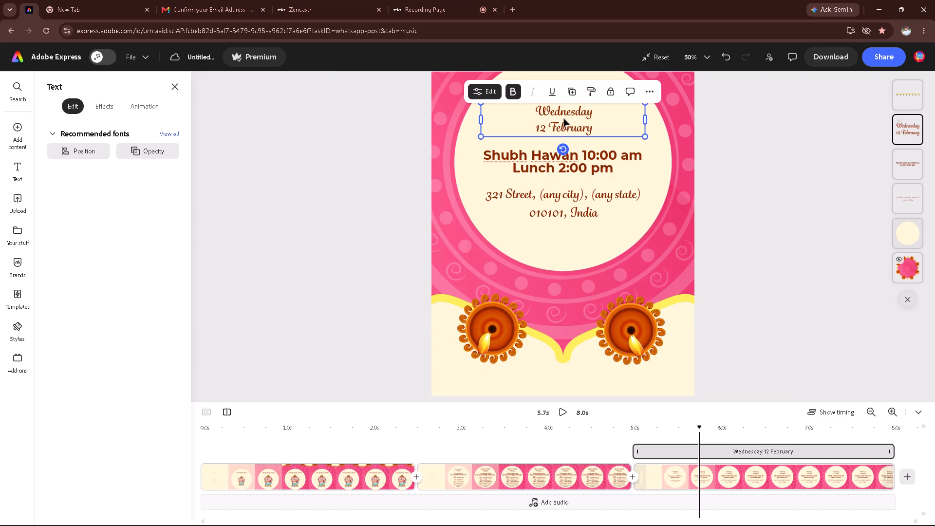
left_click(564, 119)
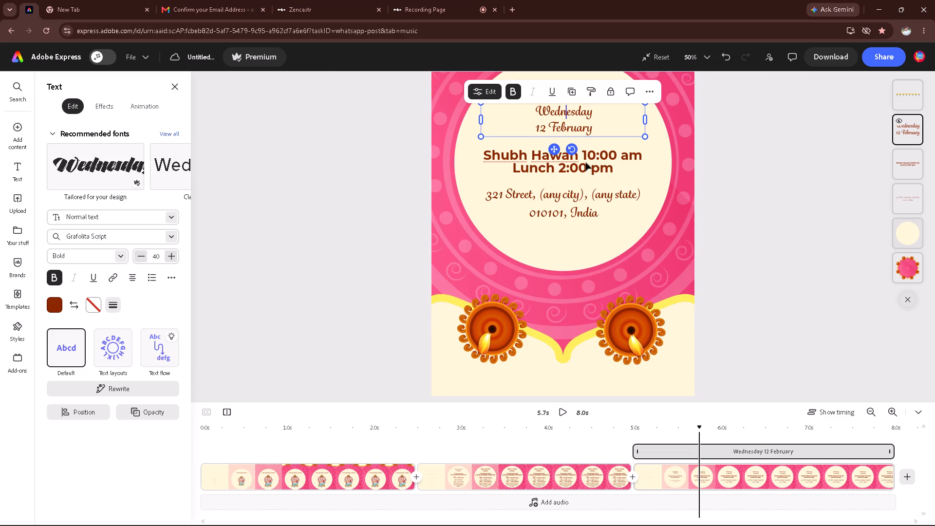
scroll(587, 165, "up", 11)
left_click_drag(533, 213, 592, 230)
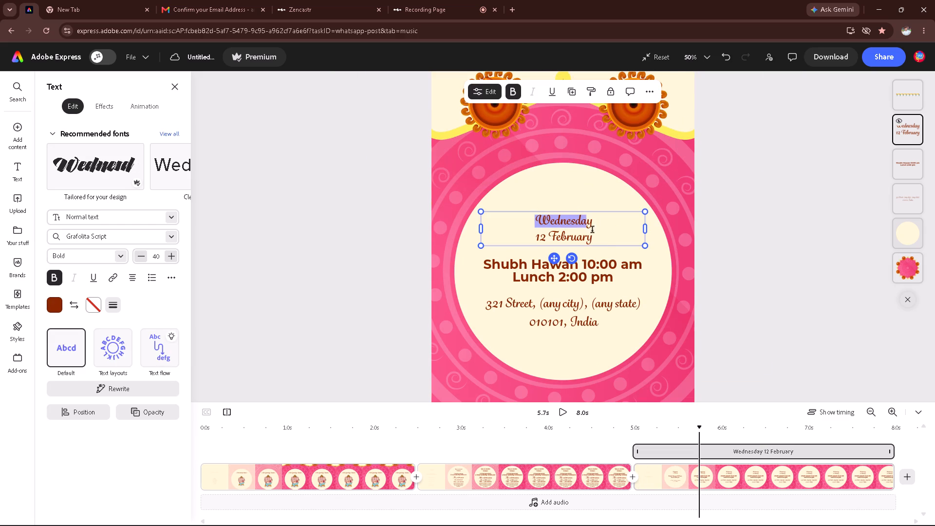
left_click_drag(592, 230, 605, 240)
left_click(612, 514)
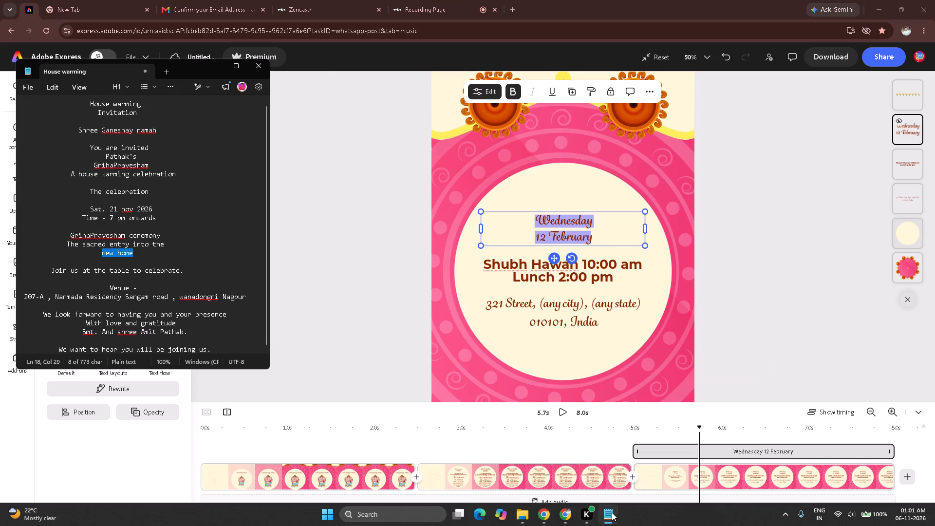
left_click(86, 264)
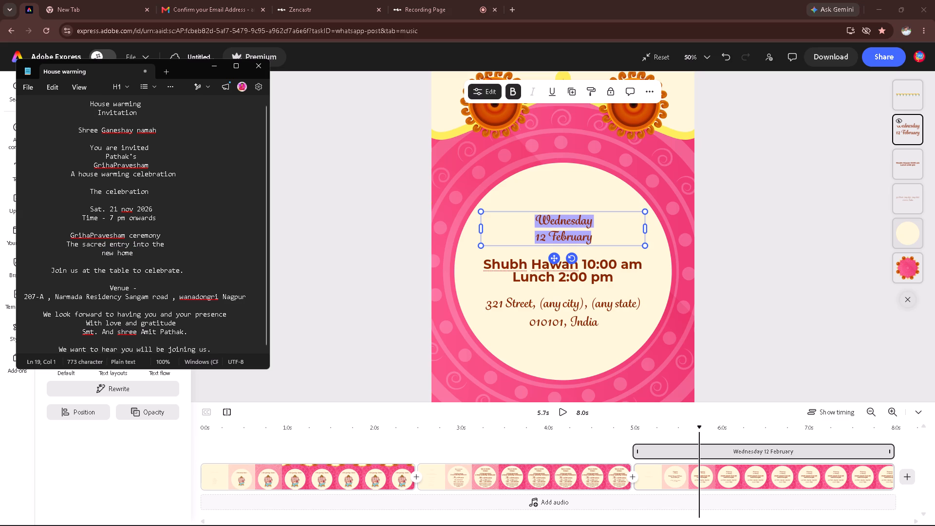
left_click_drag(110, 287, 134, 288)
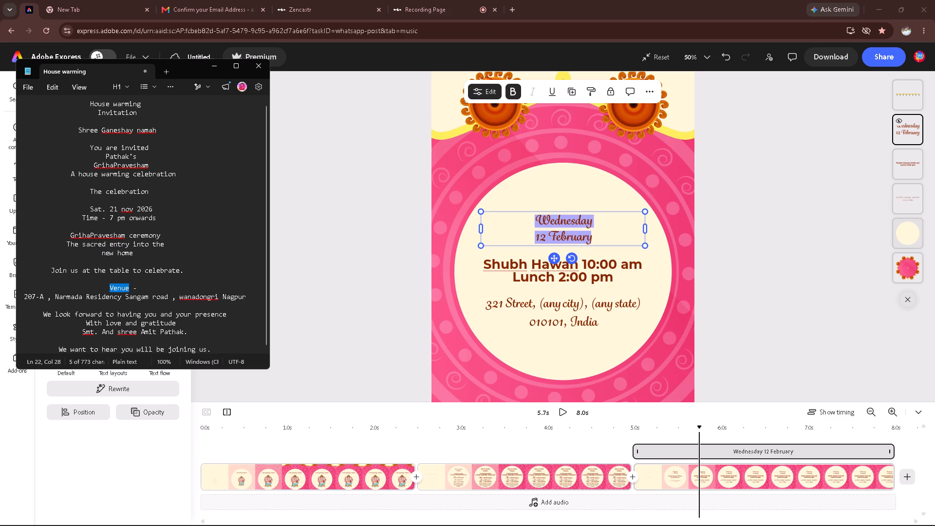
left_click_drag(134, 288, 130, 291)
key("ctrl+c")
key("ctrl+c")
key("ctrl+c")
key("ctrl+c")
key("ctrl+c")
key("ctrl+c")
key("ctrl+c")
left_click(530, 222)
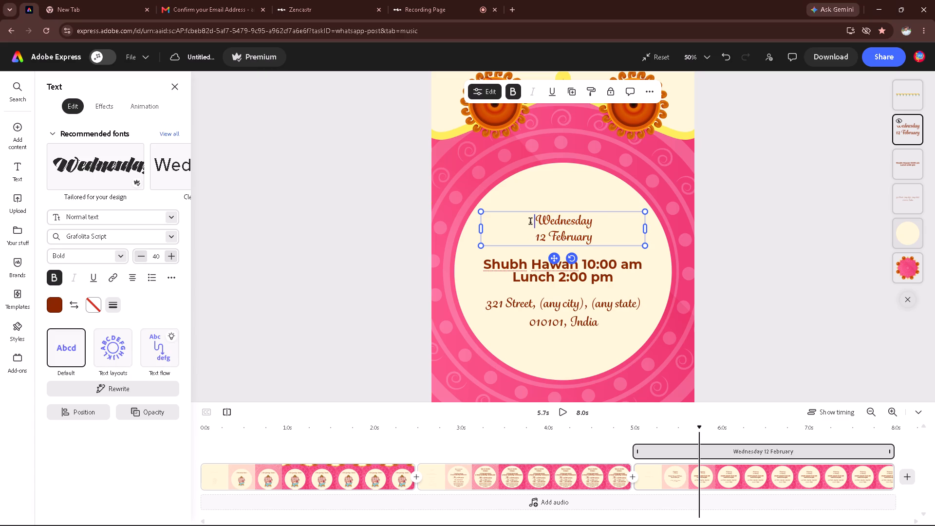
left_click_drag(530, 222, 603, 244)
key("ctrl+v")
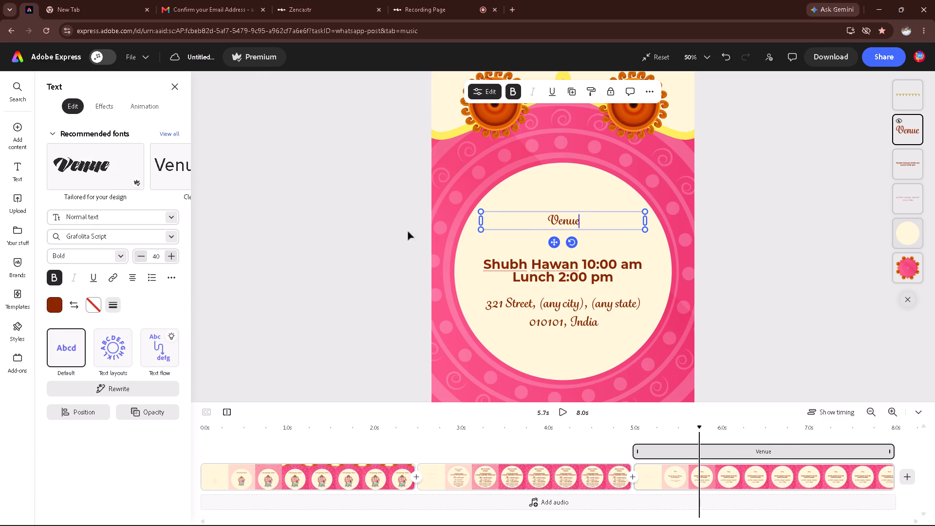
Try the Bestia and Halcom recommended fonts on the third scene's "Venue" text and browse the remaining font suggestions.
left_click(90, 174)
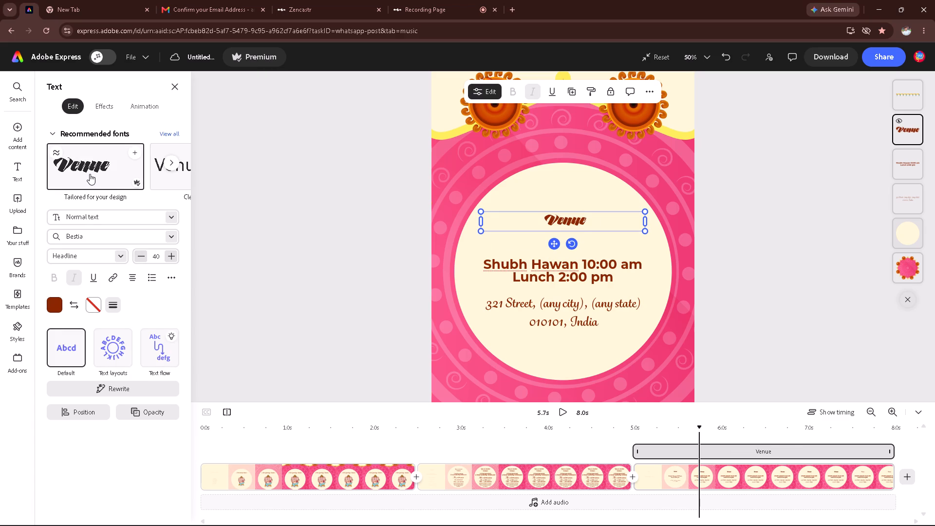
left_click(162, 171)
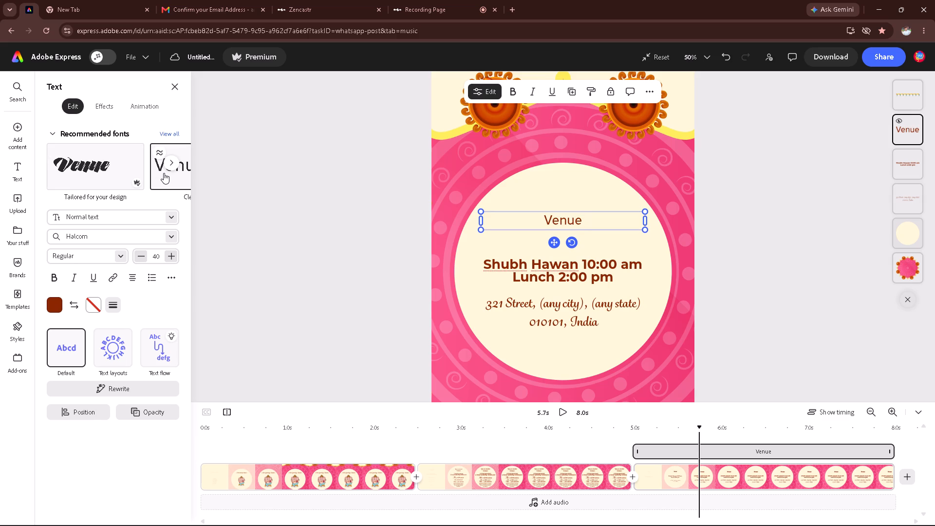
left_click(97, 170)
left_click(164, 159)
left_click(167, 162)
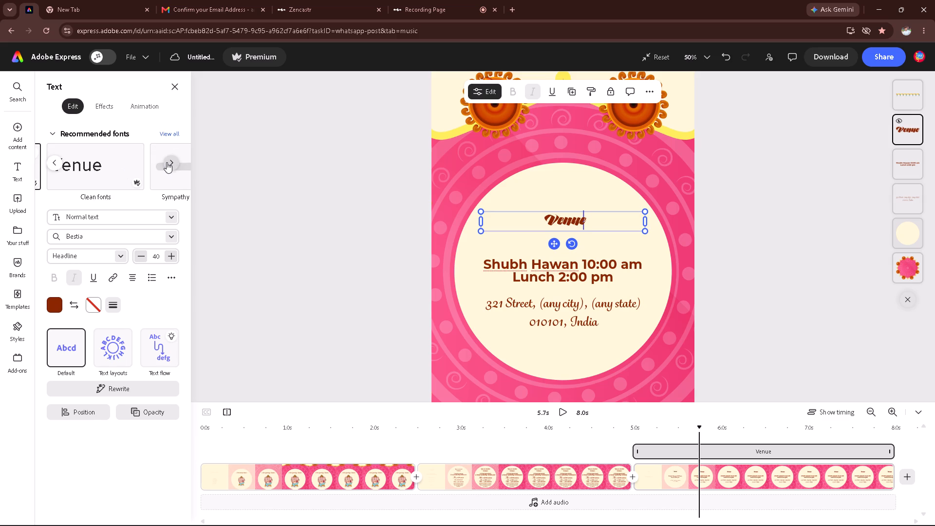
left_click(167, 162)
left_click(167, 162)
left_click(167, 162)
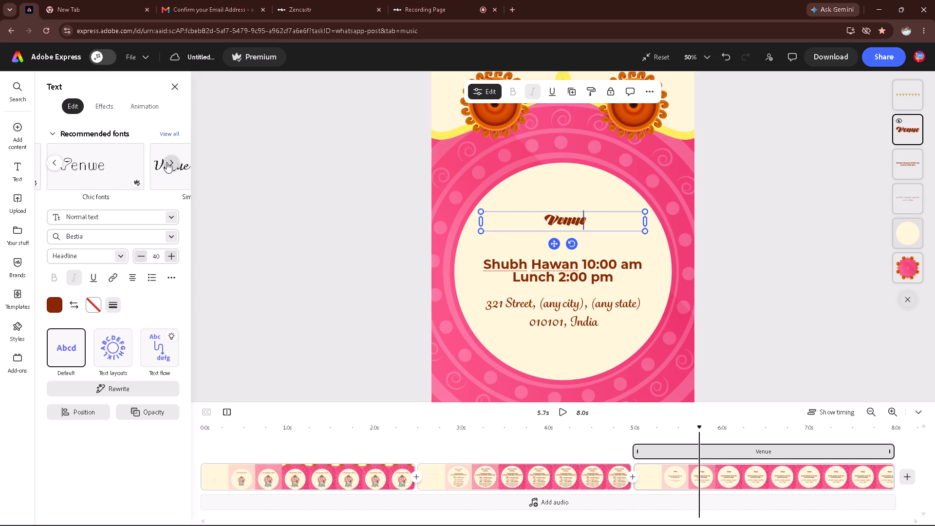
Apply the Title text style to the third scene's "Venue" text.
left_click(173, 219)
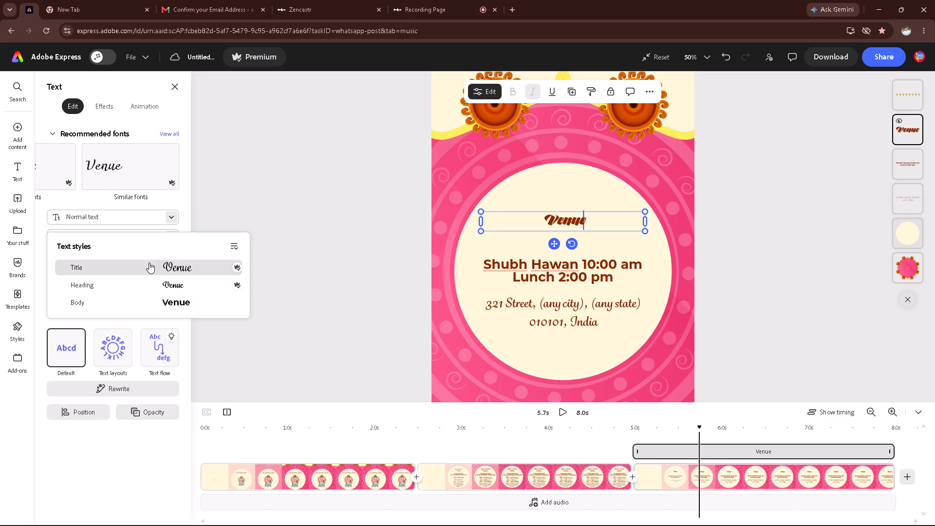
left_click(183, 273)
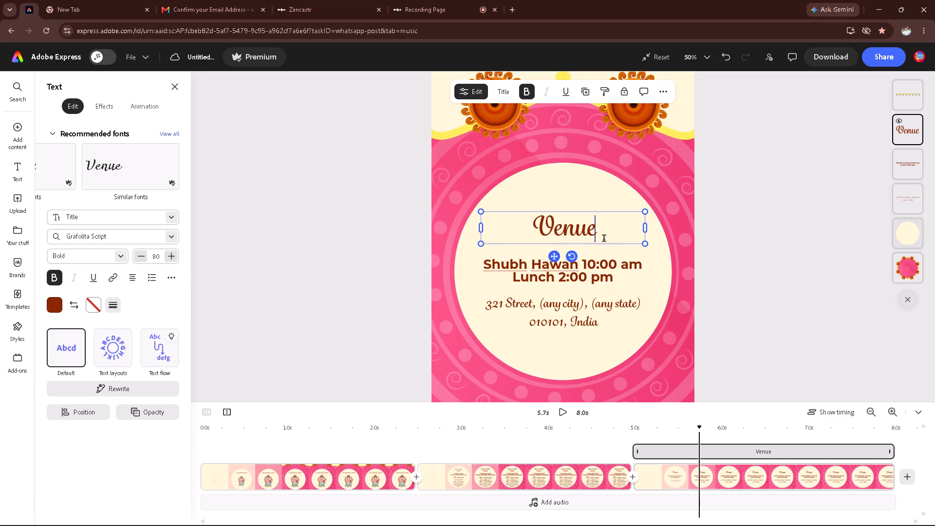
Move the "Venue" title up to the top of the third scene's cream circle, nearly centred.
left_click(530, 232)
left_click_drag(555, 257, 554, 217)
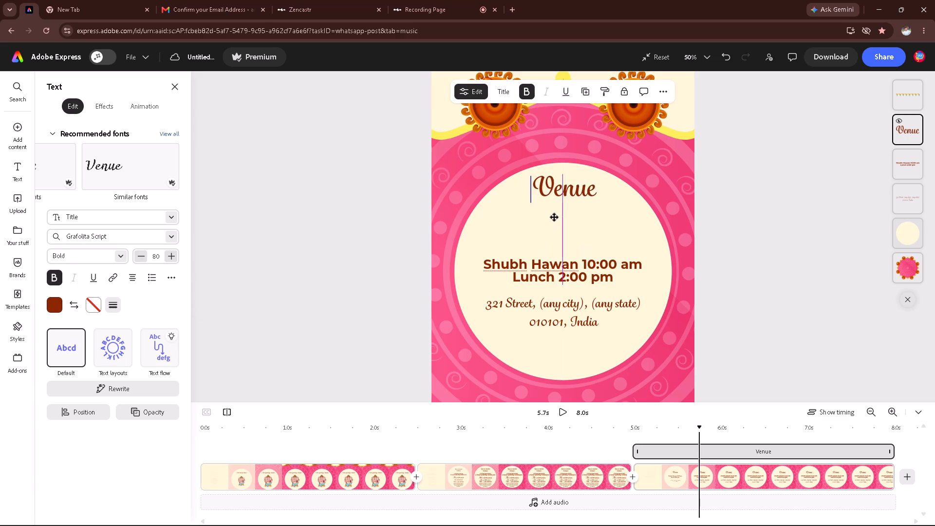
left_click_drag(554, 217, 552, 217)
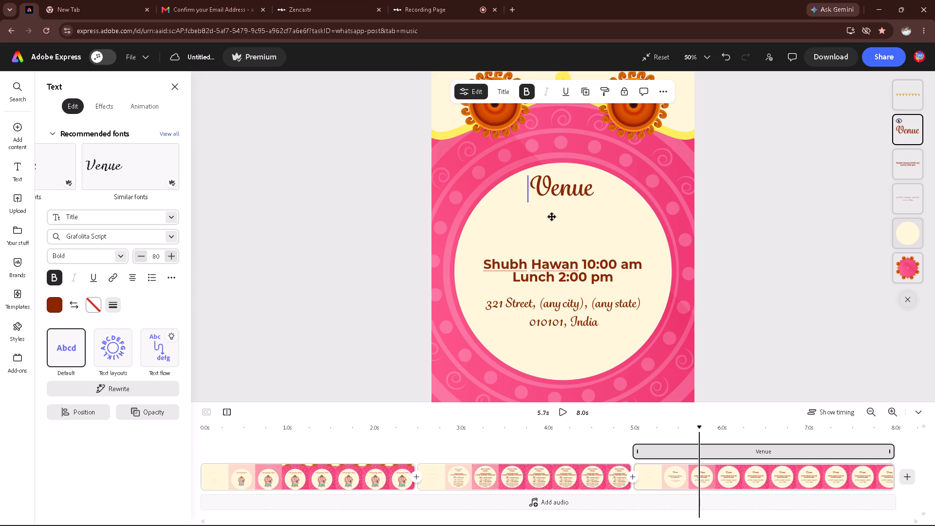
left_click_drag(552, 217, 552, 213)
left_click(521, 276)
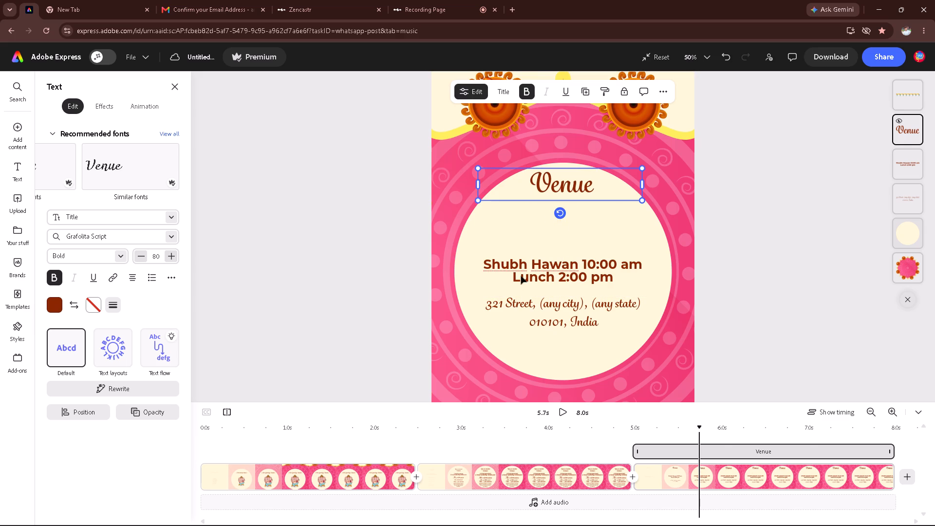
Select the third scene's "Shubh Hawan 10:00 am Lunch 2:00 pm" text and consult the venue wording in Notepad's House warming note.
left_click(534, 271)
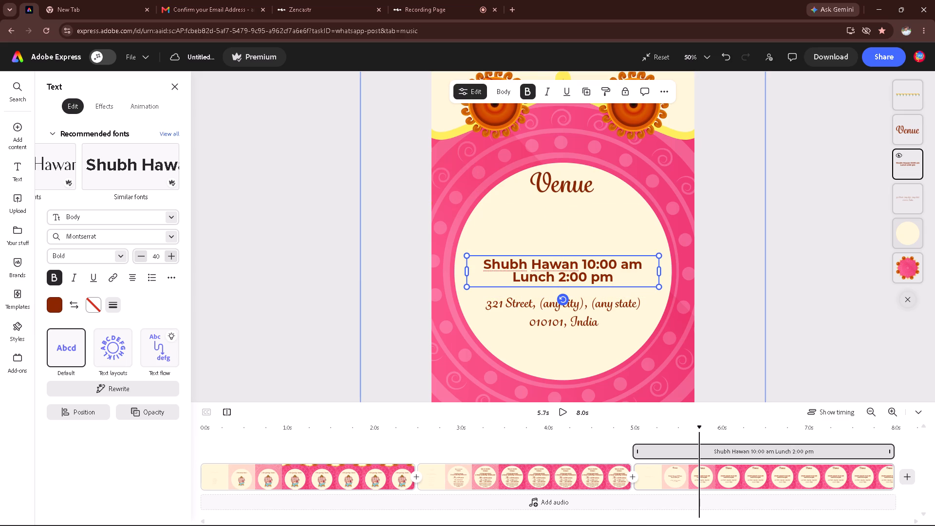
left_click(614, 513)
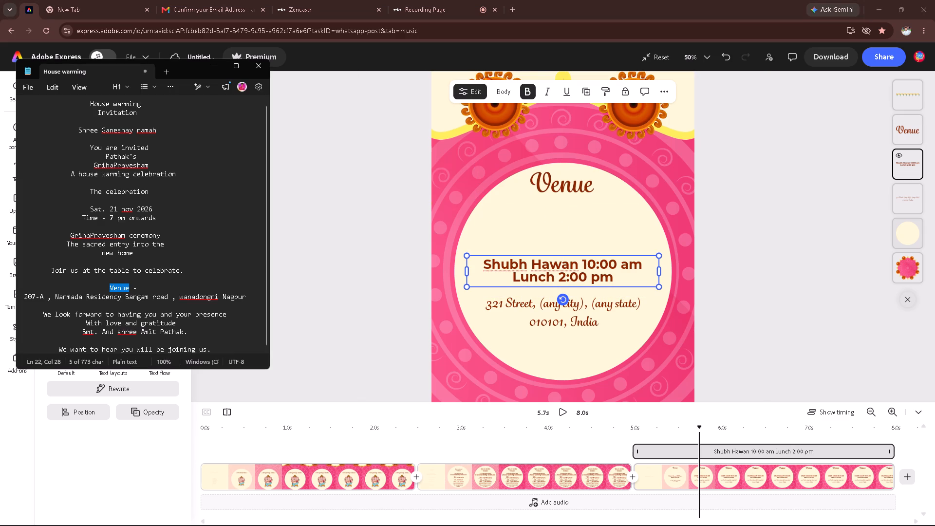
scroll(39, 296, "down", 2)
Switch to the Zencastr recording room and reload its page.
left_click(444, 11)
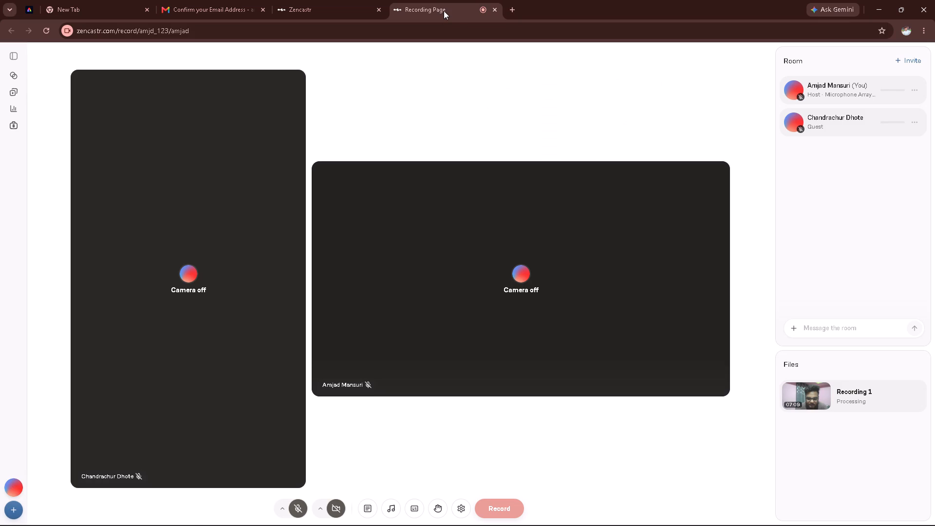
left_click(38, 28)
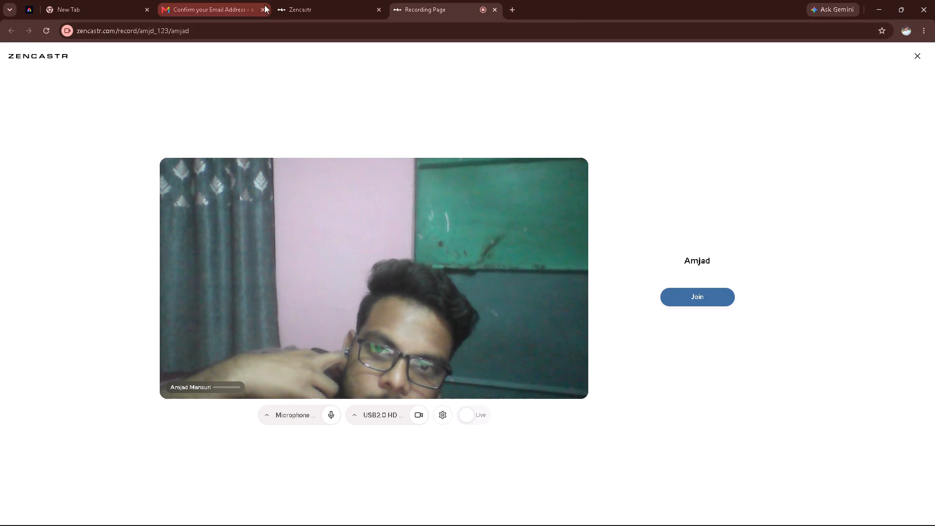
Review the offers and FAQs on Zencastr's Earn page, and open the recent chat listed below My Producer.
left_click(306, 2)
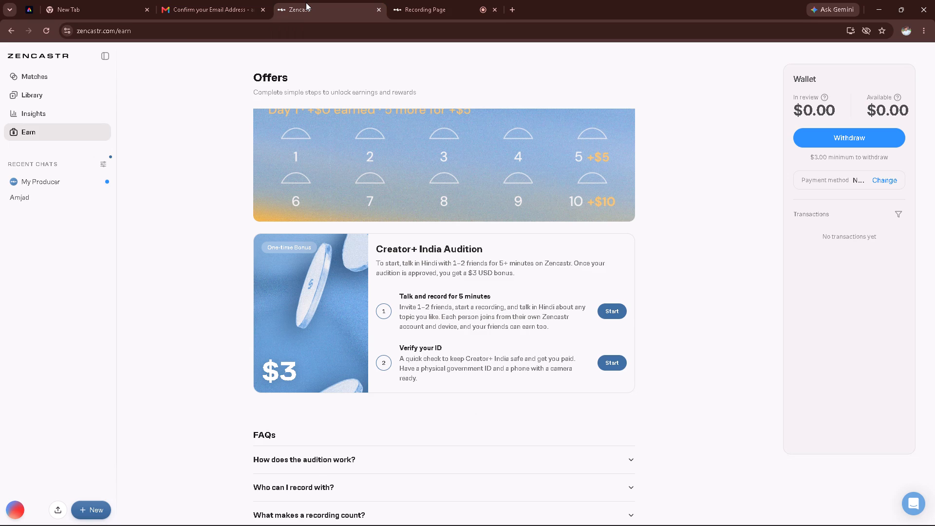
scroll(344, 218, "down", 4)
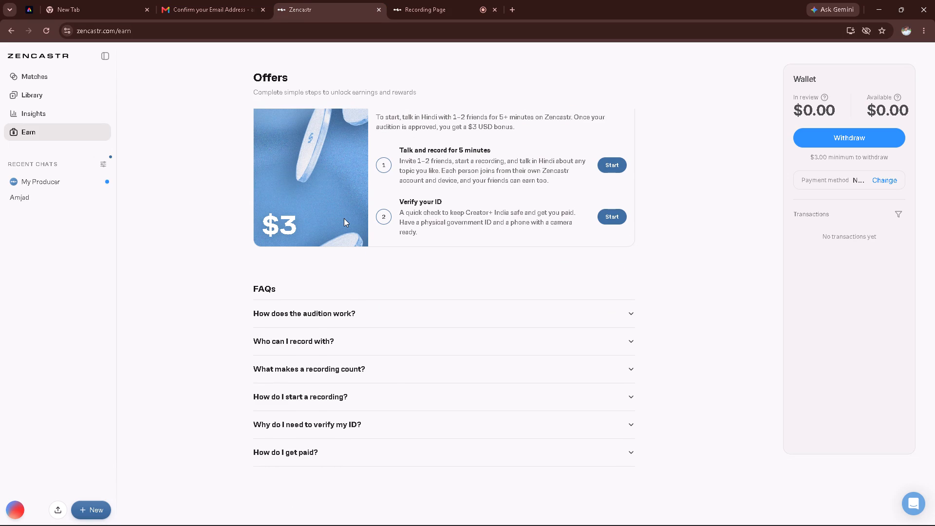
scroll(344, 218, "up", 4)
scroll(301, 211, "up", 2)
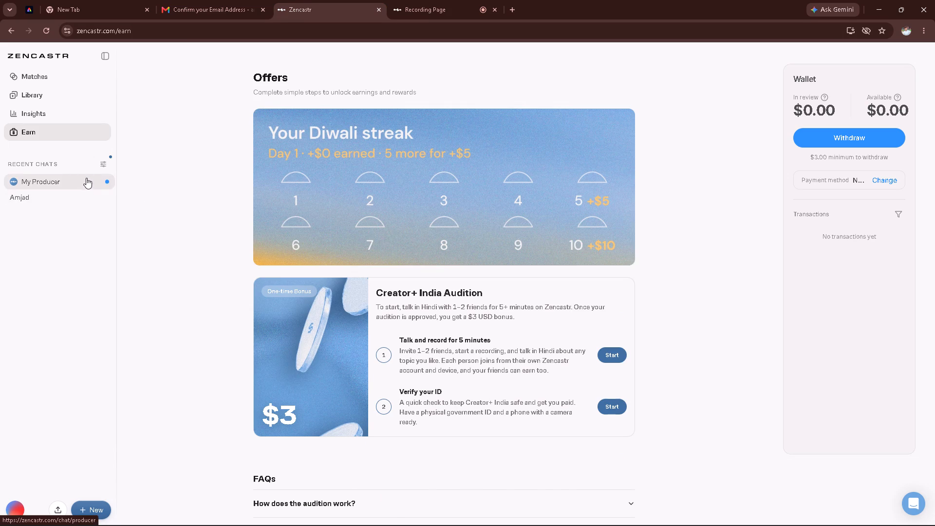
left_click(107, 164)
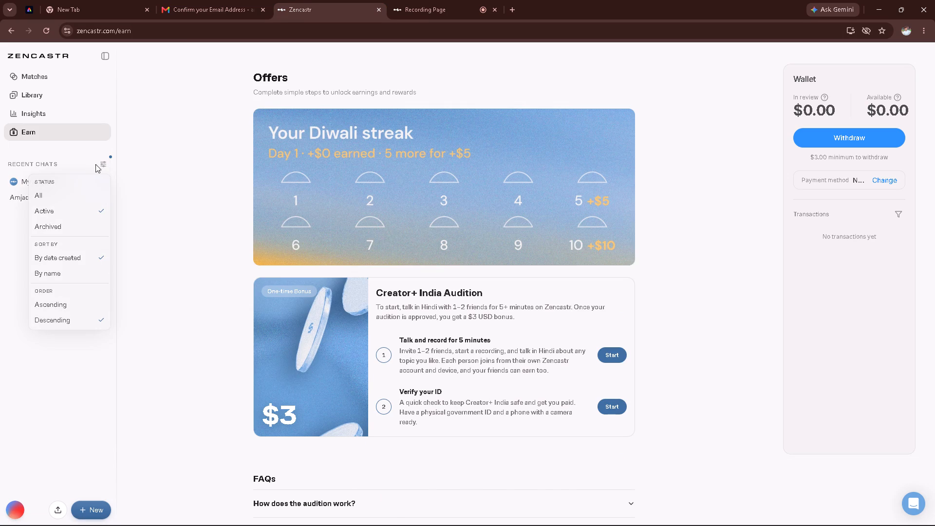
left_click(0, 181)
left_click(18, 190)
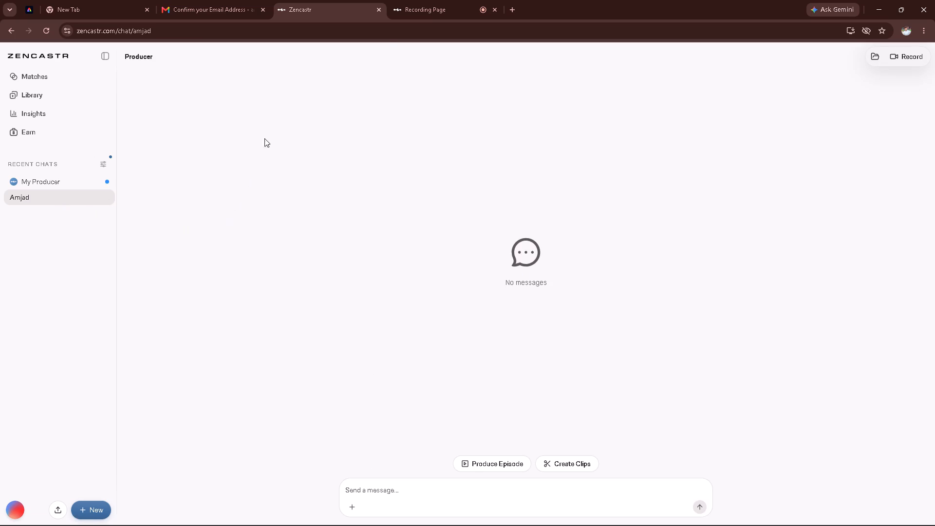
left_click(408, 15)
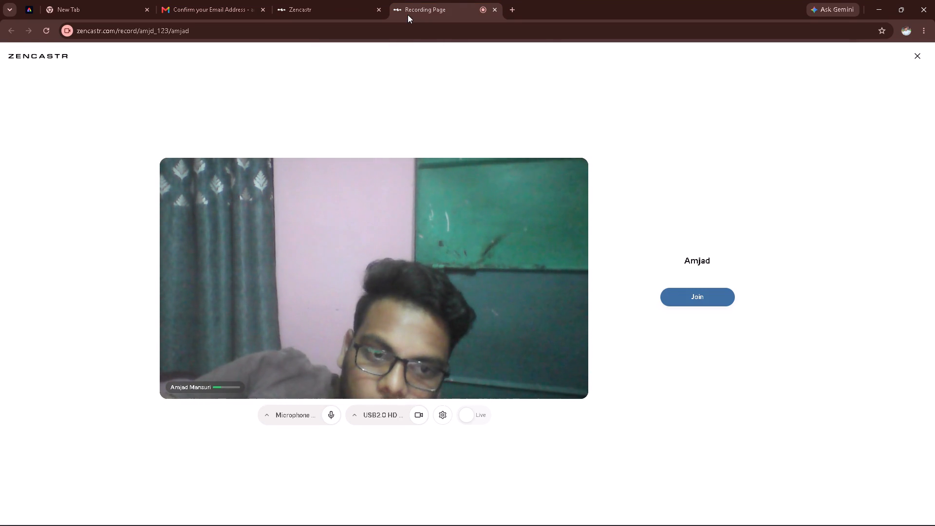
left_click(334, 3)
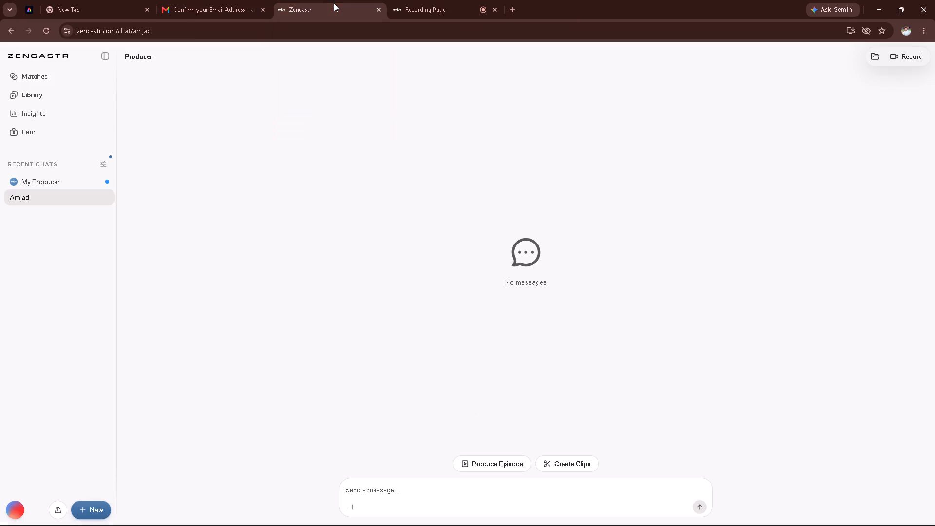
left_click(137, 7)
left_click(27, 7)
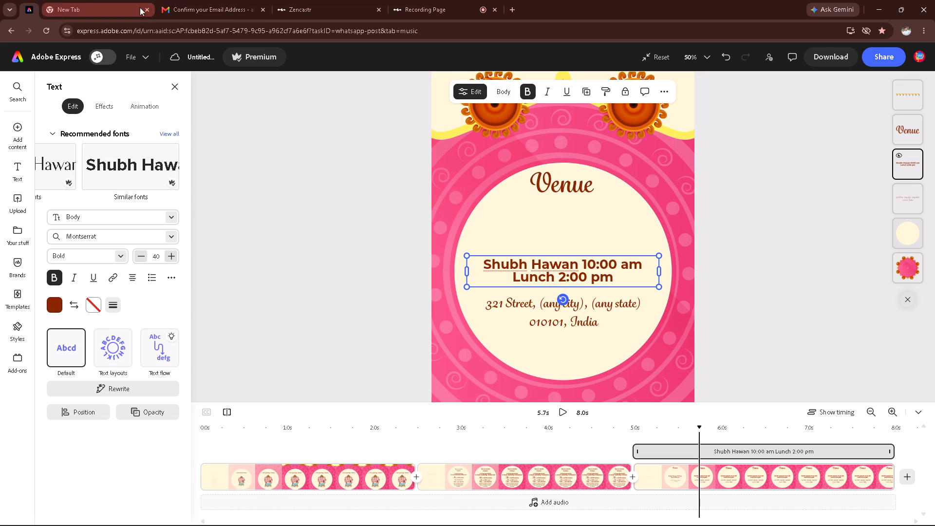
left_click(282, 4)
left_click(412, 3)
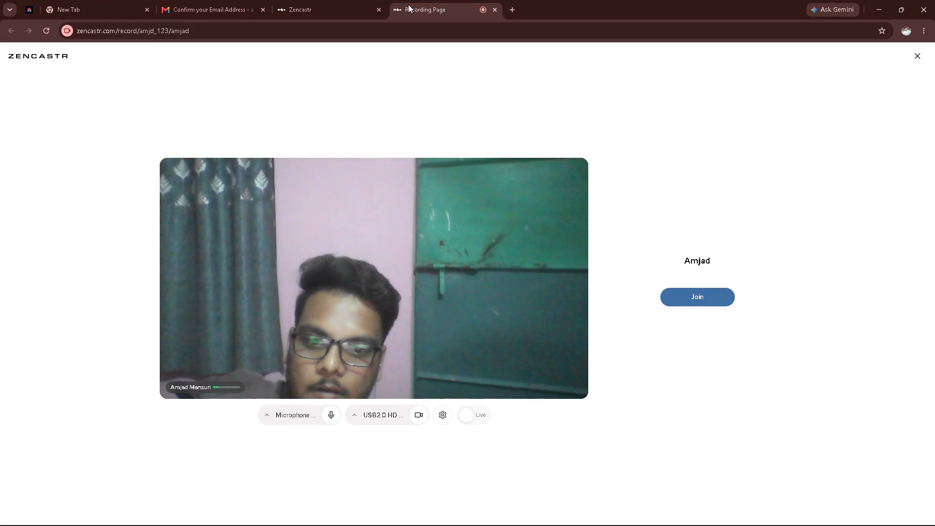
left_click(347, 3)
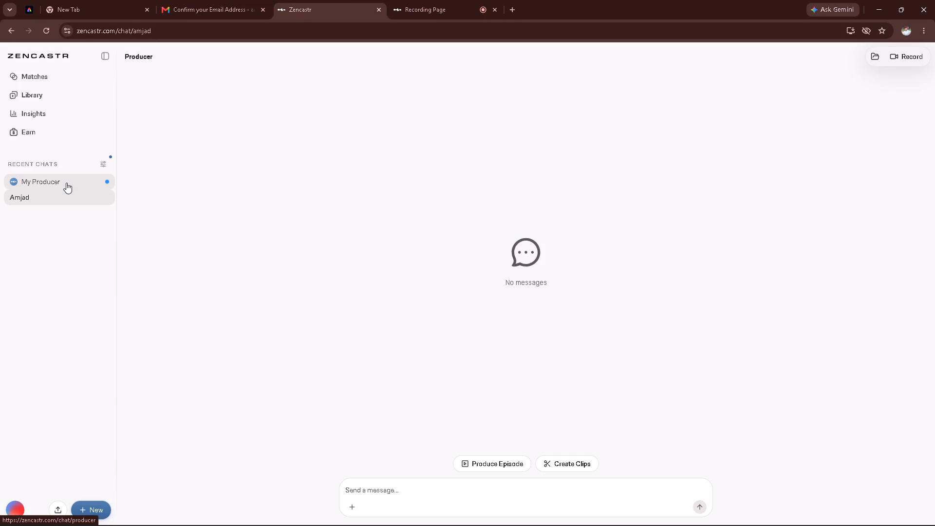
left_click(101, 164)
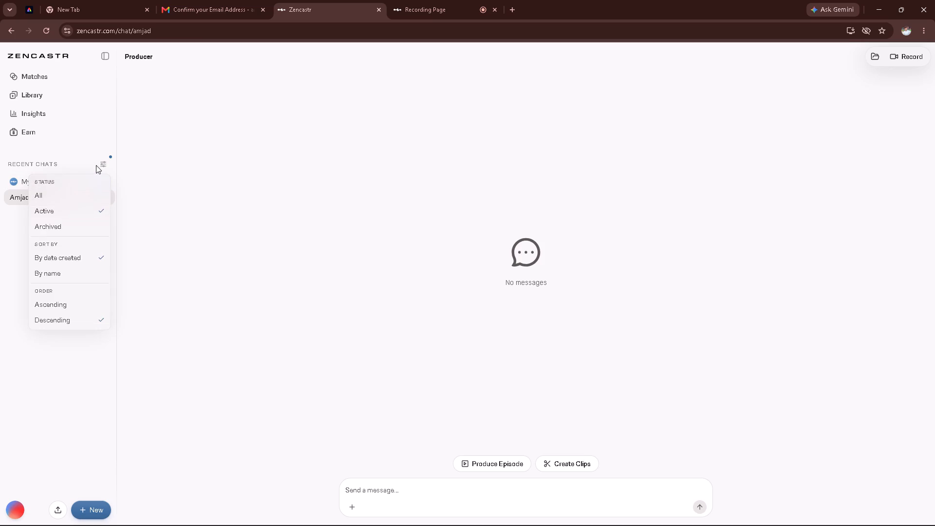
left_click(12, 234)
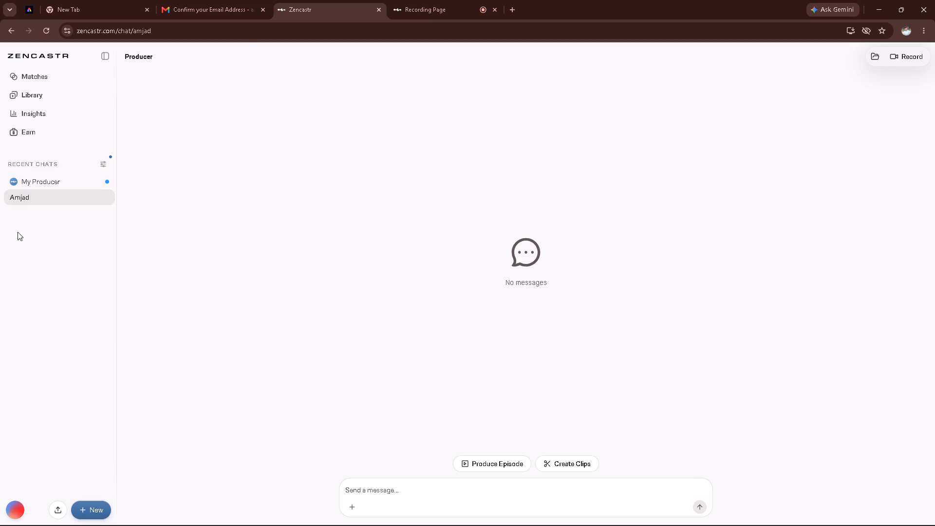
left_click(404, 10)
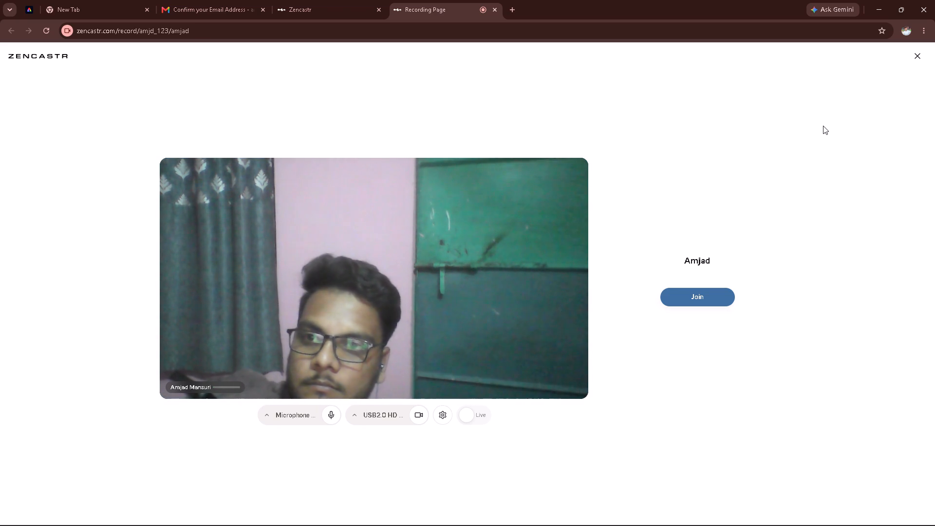
Return to the open Zencastr chat and reload its page.
left_click(290, 10)
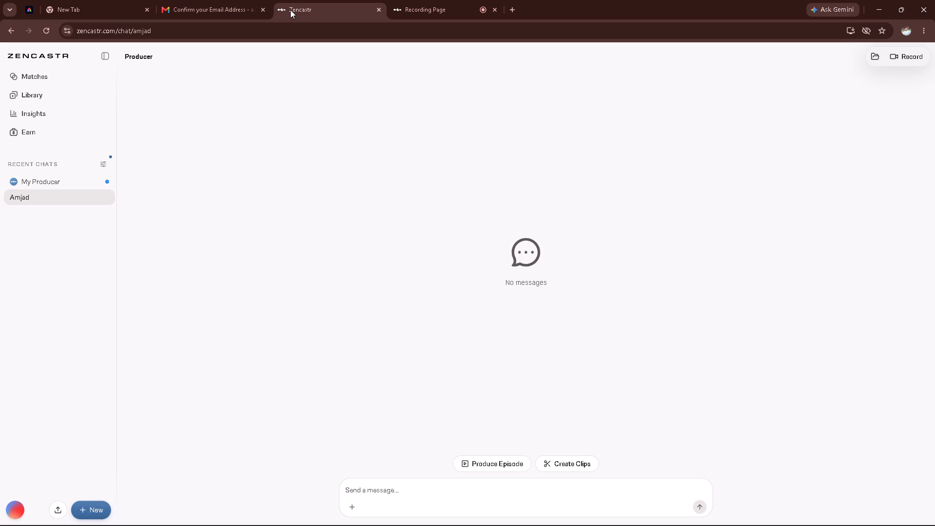
left_click(44, 30)
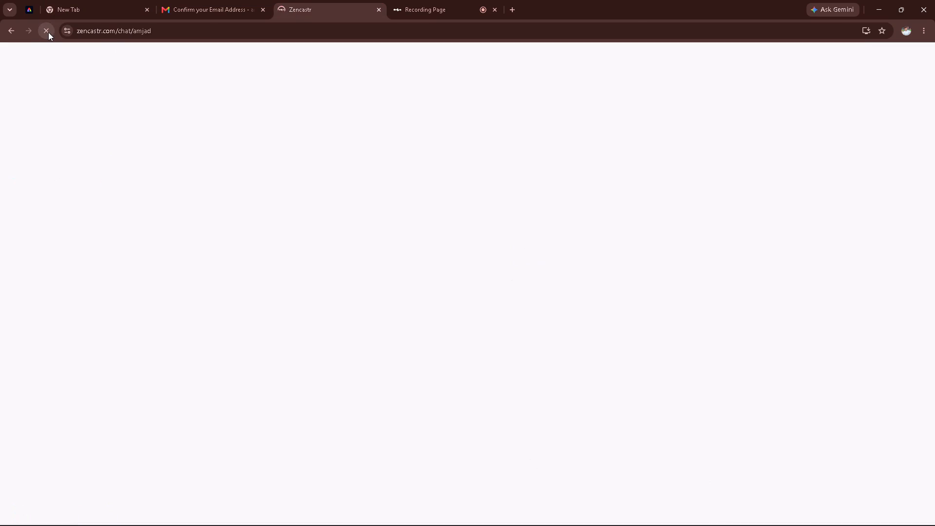